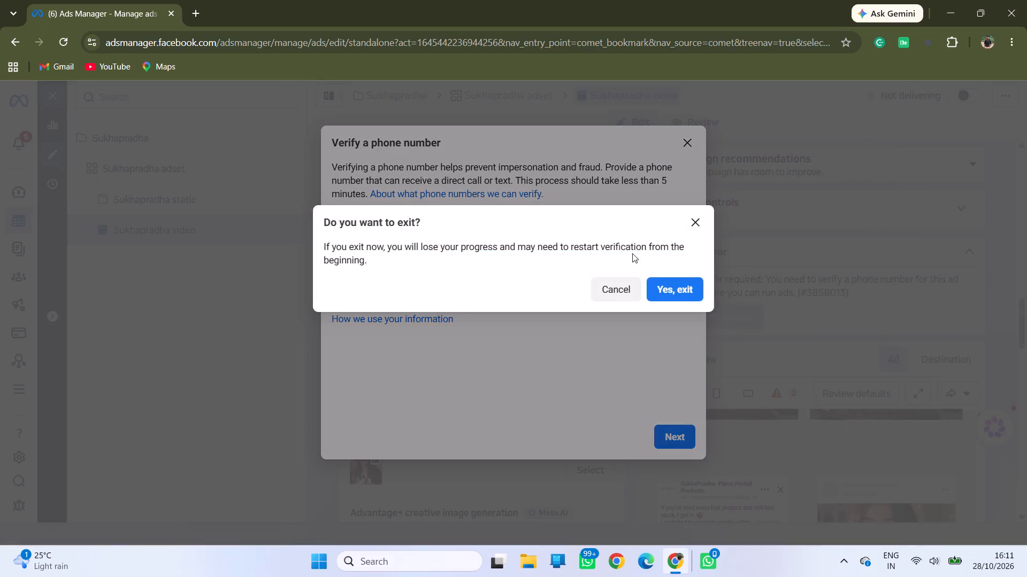
Exit the current phone number verification and reload the Sukhapradha video ad's editing page.
left_click(675, 288)
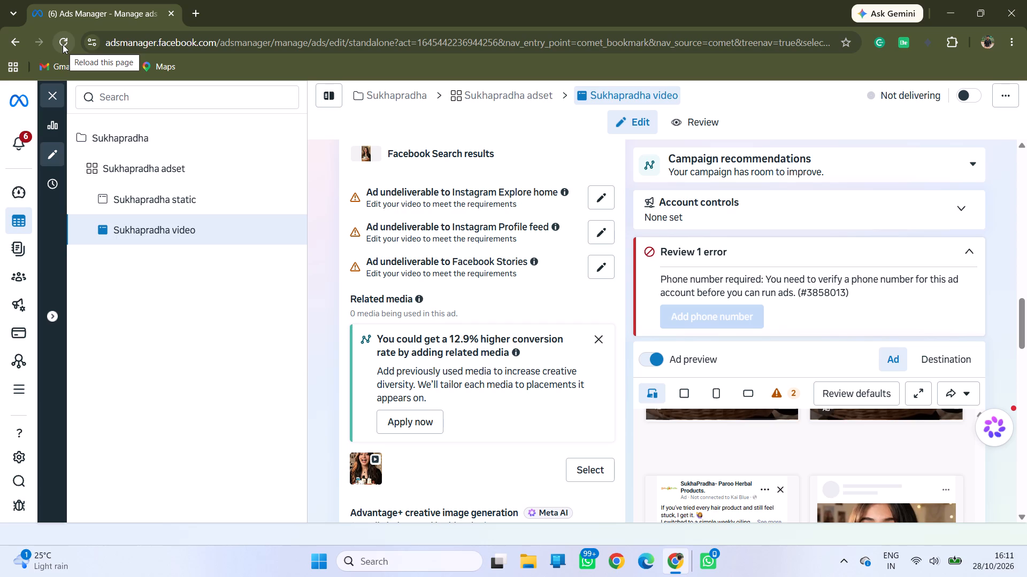
left_click(63, 44)
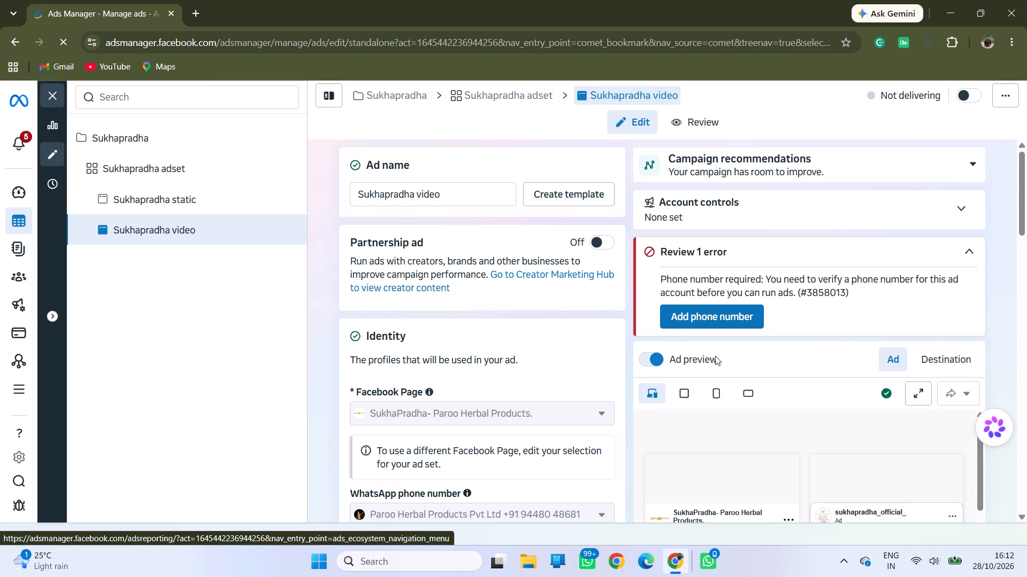
Start adding a phone number from the ad's review error and set the country code to India (IN+91).
scroll(727, 375, "down", 6)
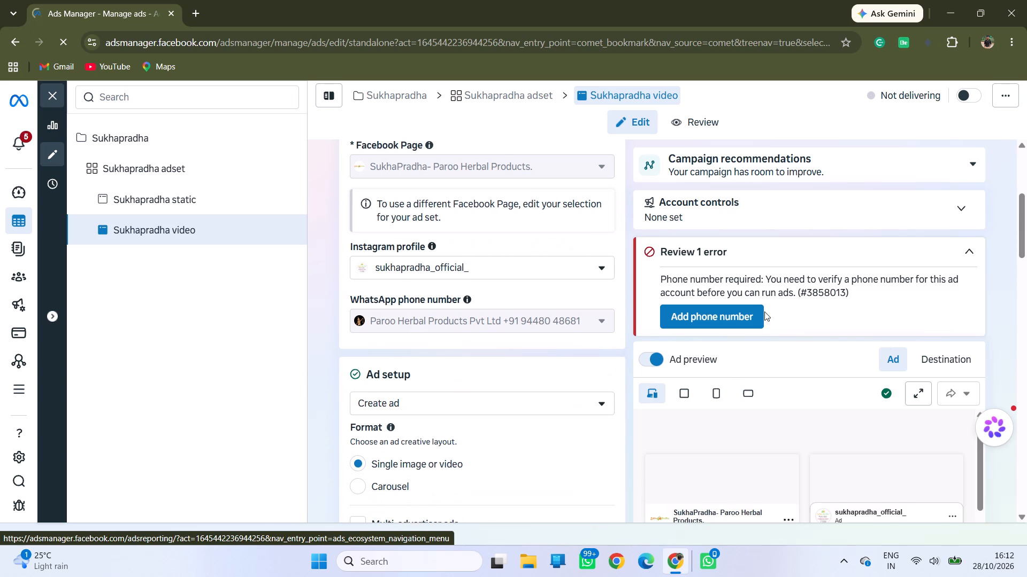
scroll(523, 314, "up", 6)
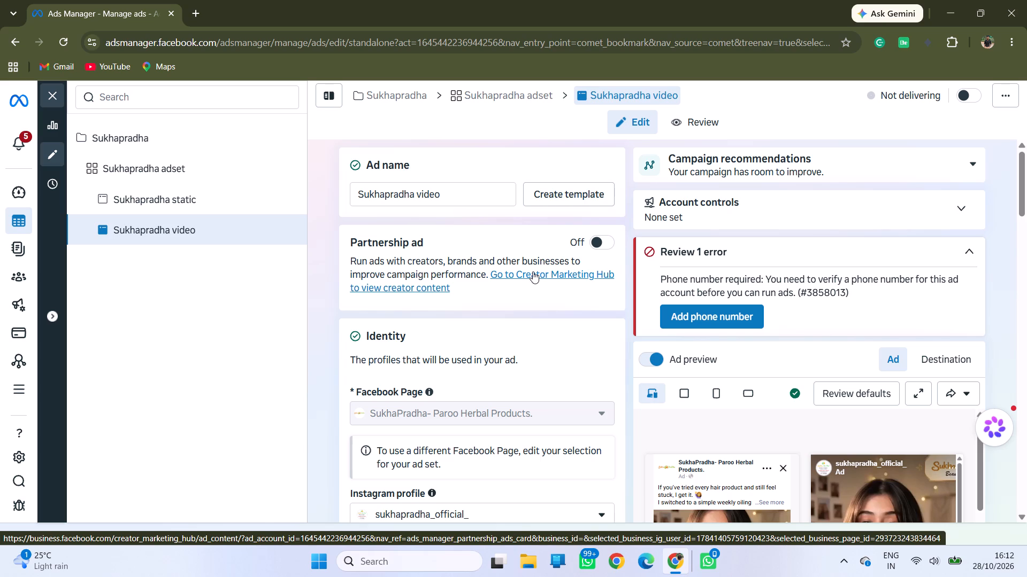
left_click(692, 316)
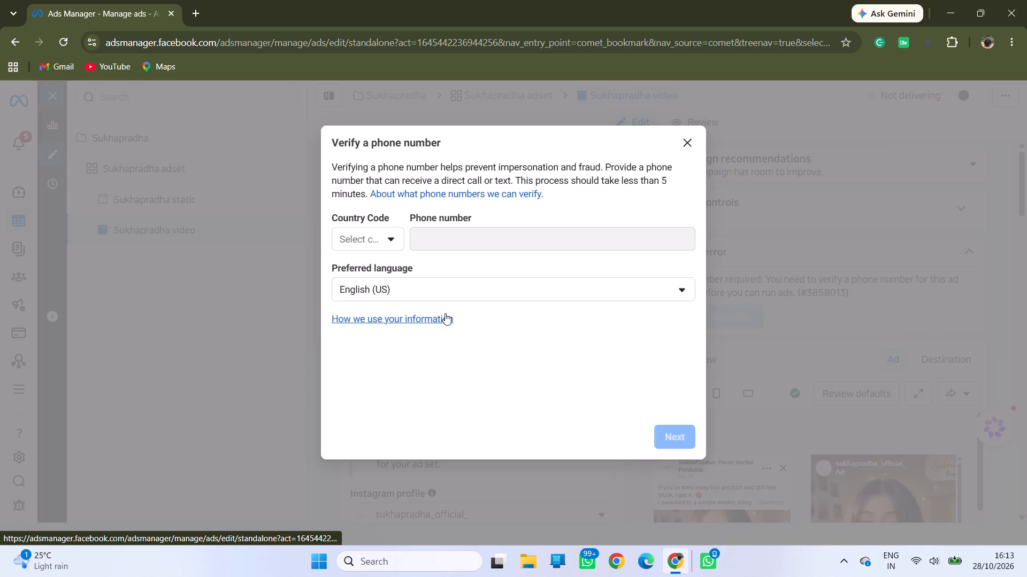
left_click(392, 238)
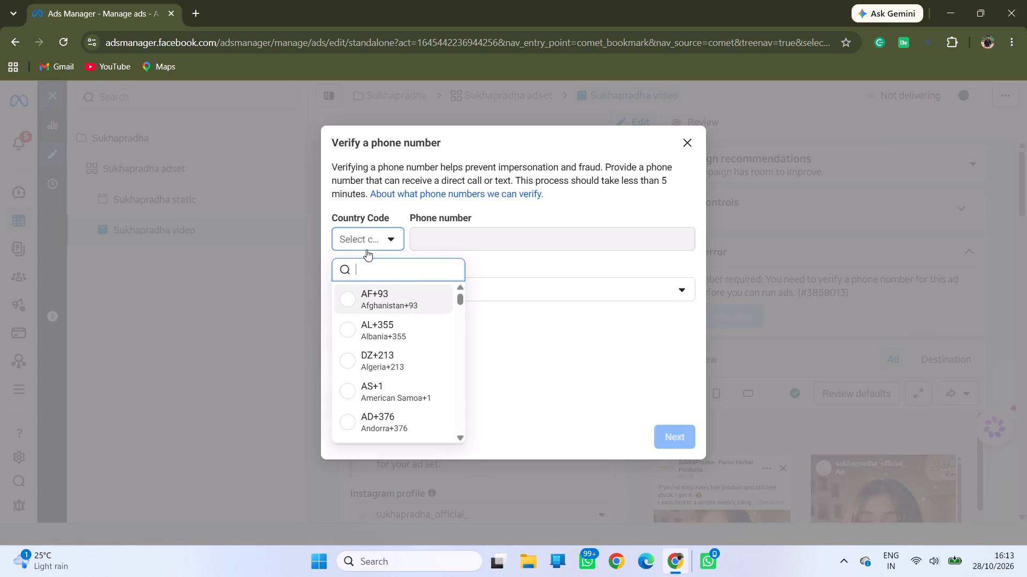
left_click(364, 267)
type("ind")
left_click(374, 296)
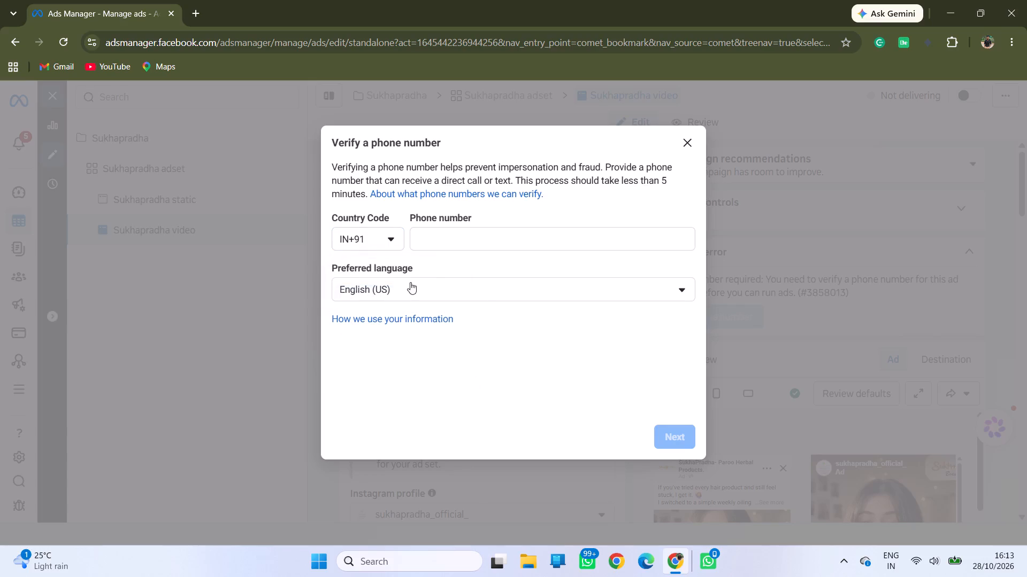
Enter the phone number for verifying the ad account.
left_click(432, 233)
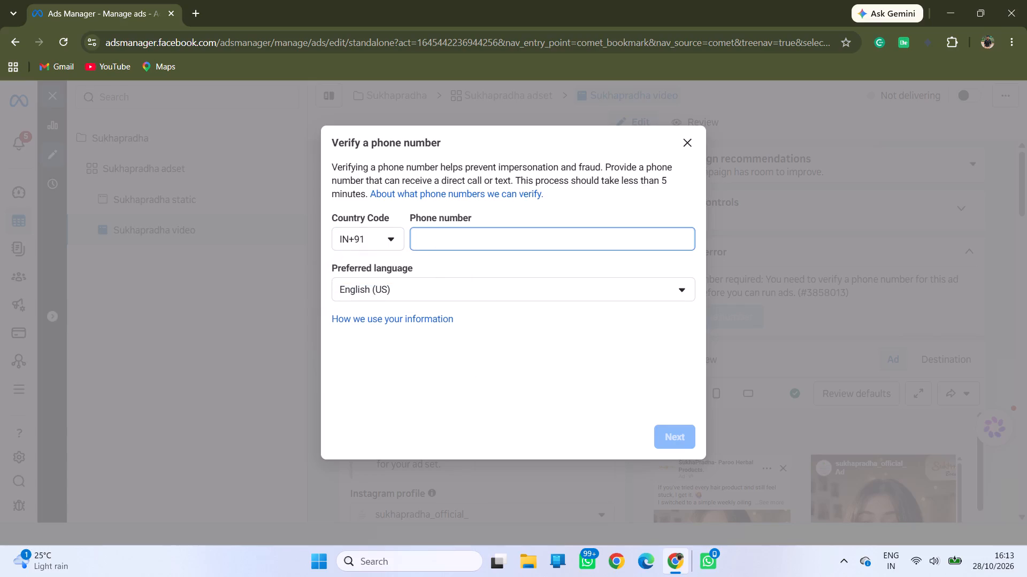
key("8")
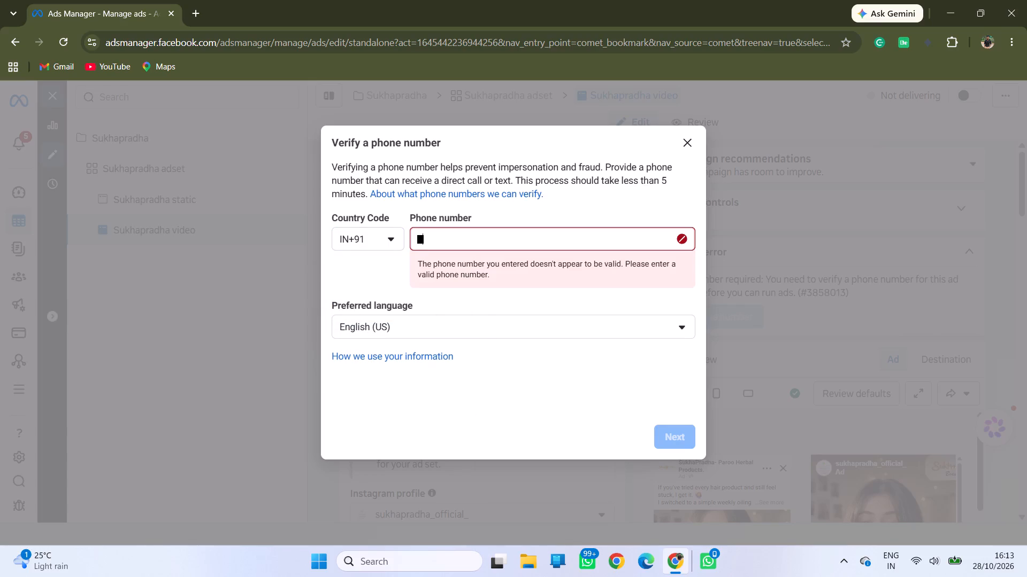
key("7")
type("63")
Complete the phone number for verifying the ad account and submit it.
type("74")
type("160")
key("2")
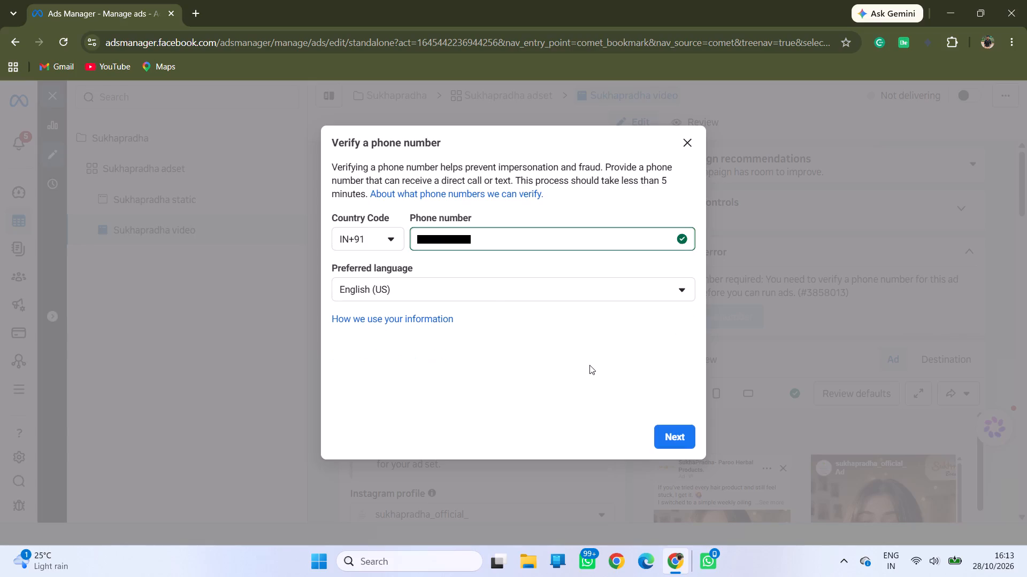
left_click(671, 436)
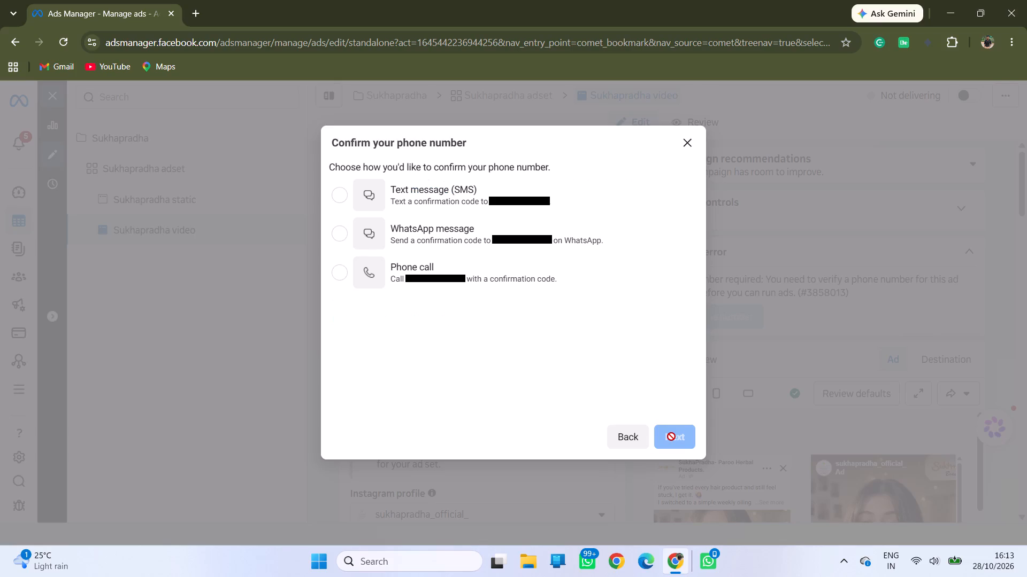
Request the confirmation code for the phone number by WhatsApp message.
left_click(450, 231)
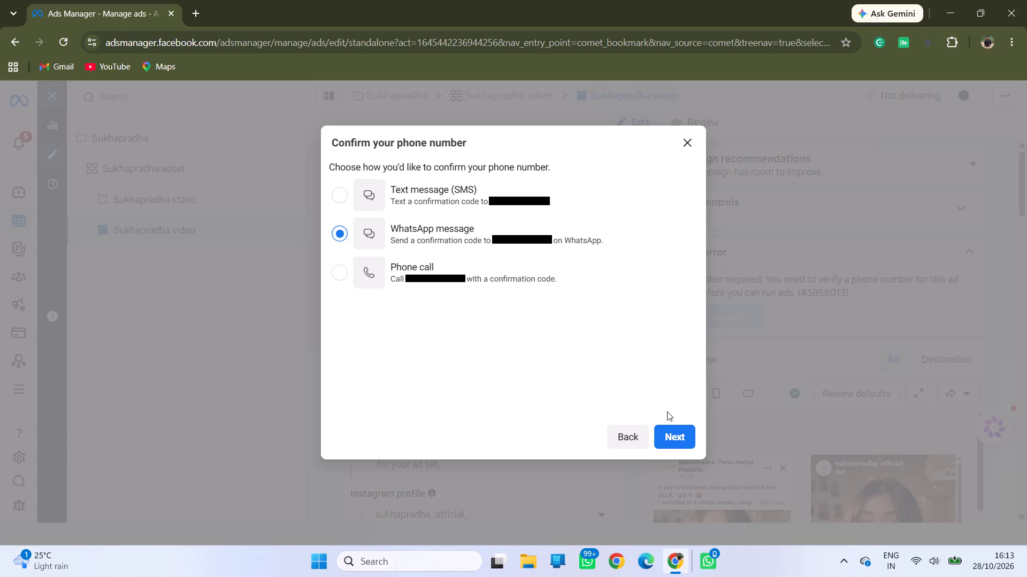
left_click(676, 436)
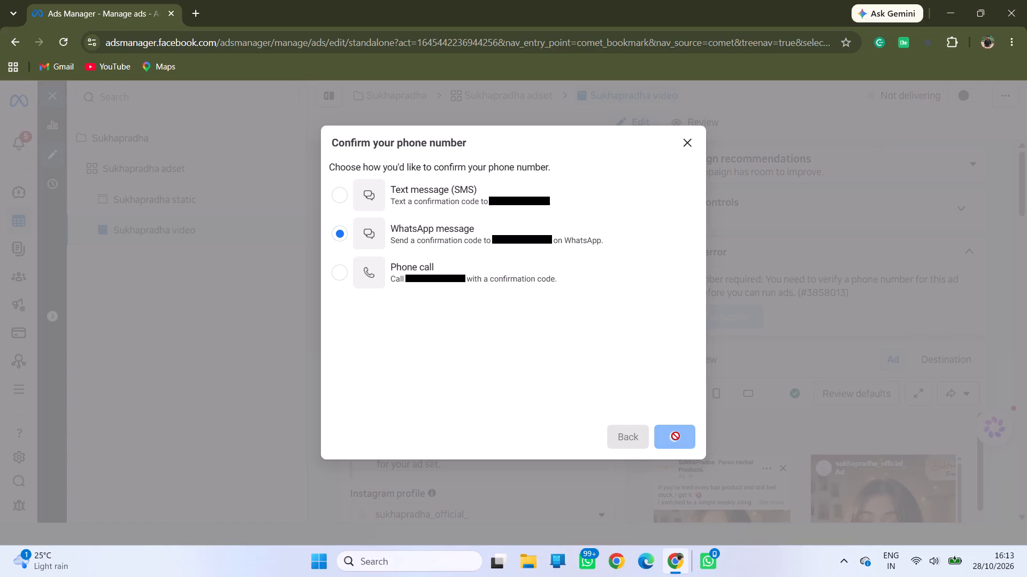
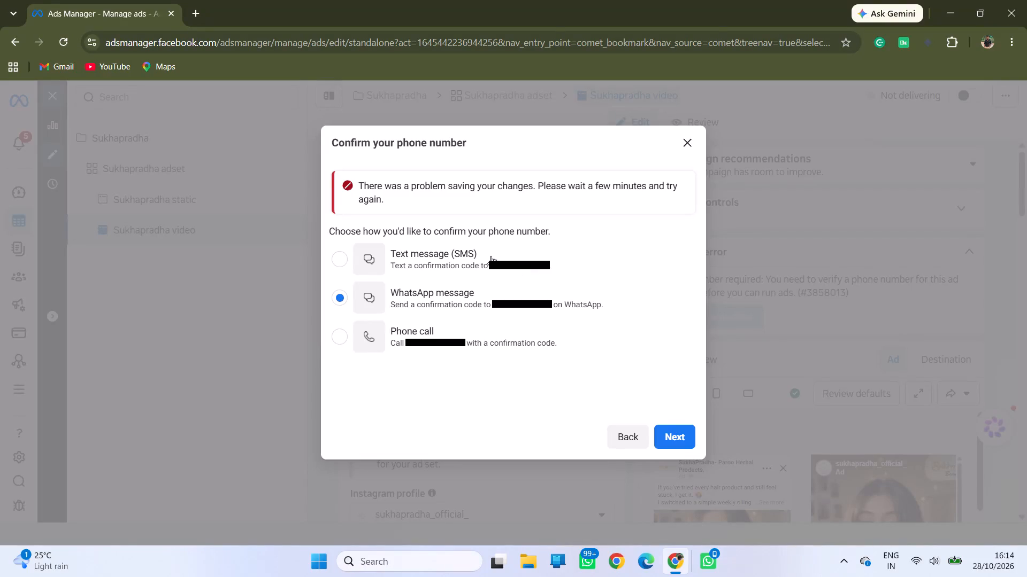
Choose text message (SMS) as the phone number confirmation method and send the confirmation code to the business phone number.
left_click(484, 256)
left_click(673, 436)
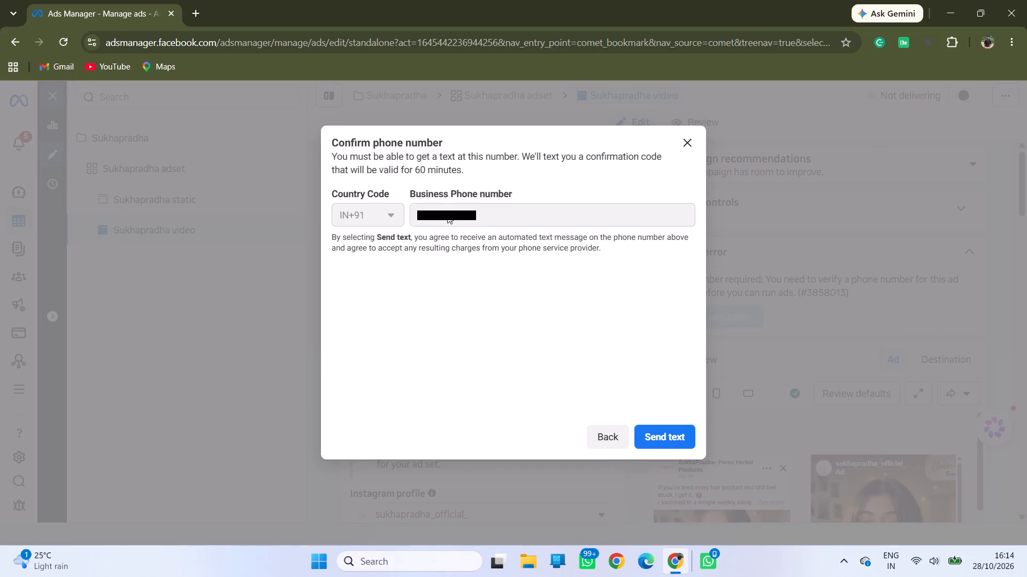
left_click(447, 214)
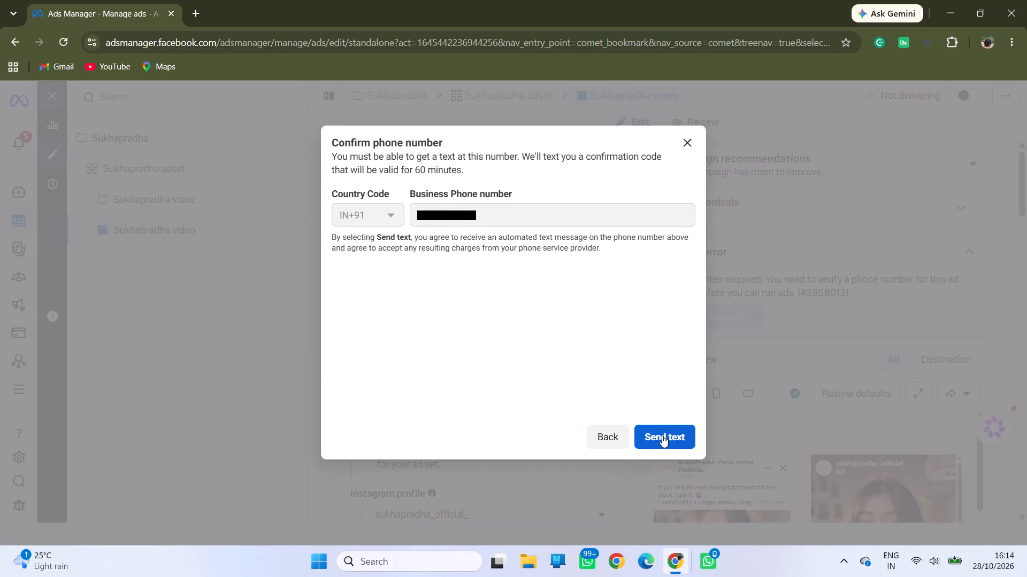
left_click(662, 435)
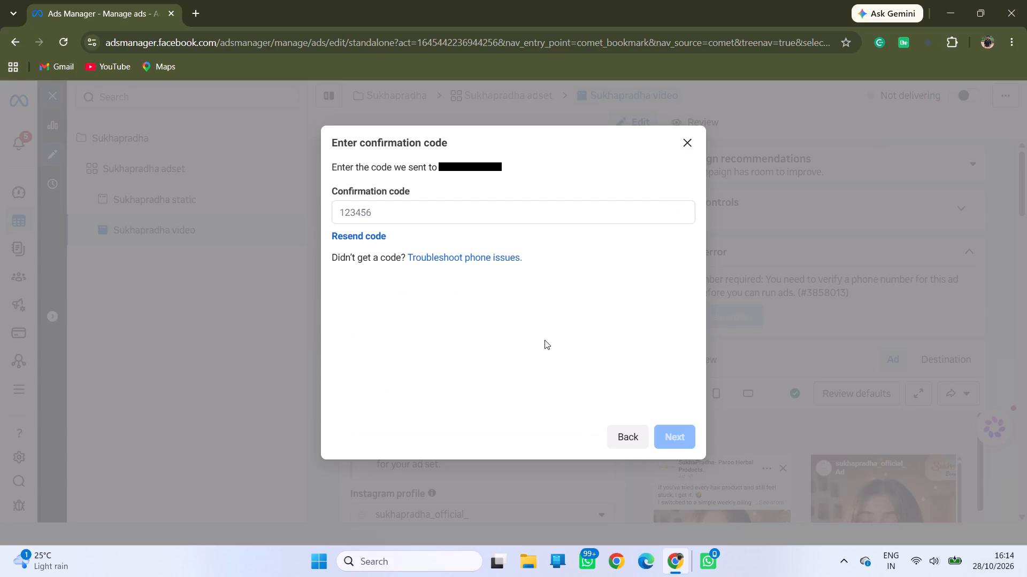
Start entering the confirmation code sent to the phone number.
left_click(408, 214)
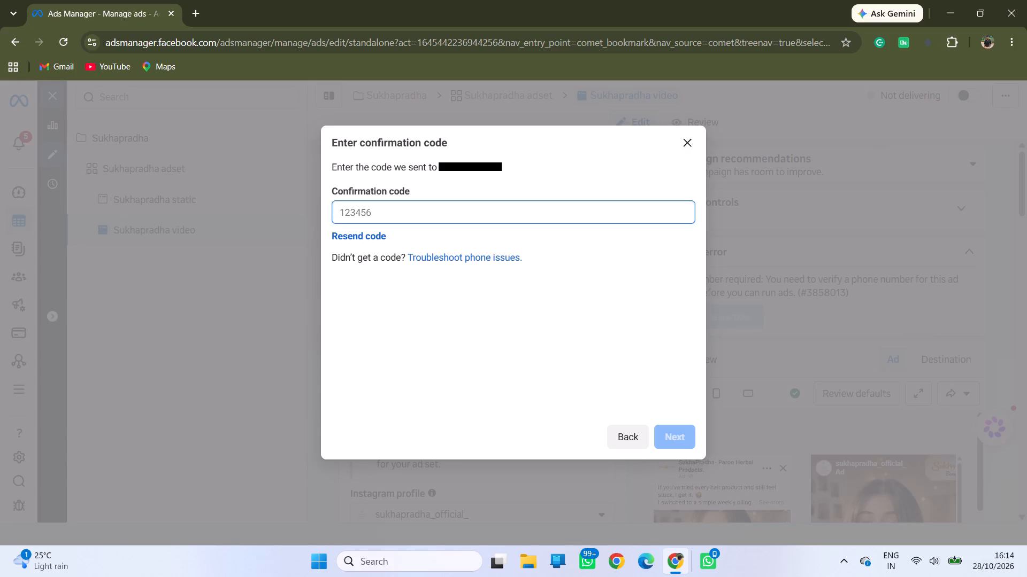
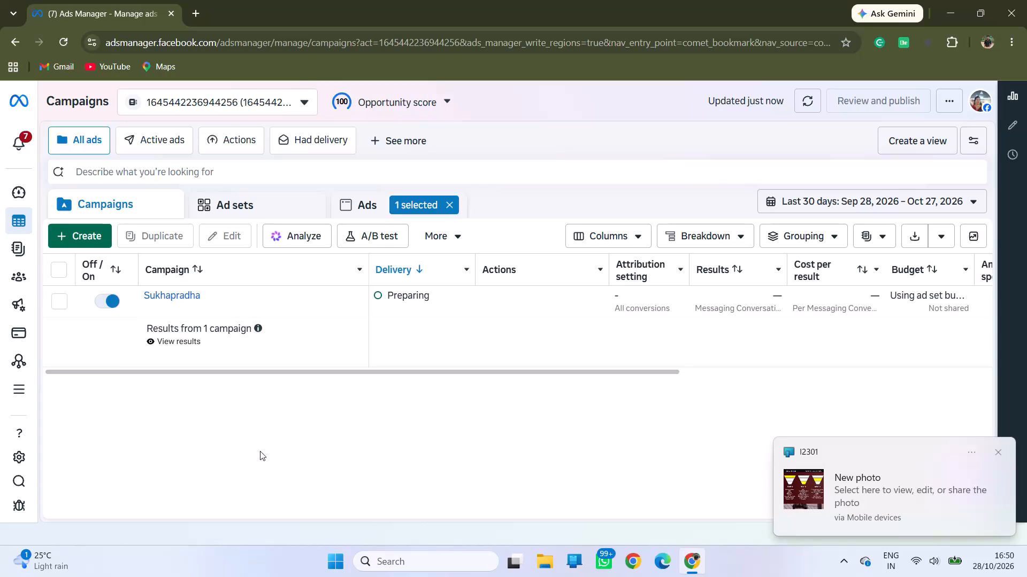
Review the Sukhapradha campaign's row across its columns, from delivery and results through budget, amount spent, reach, end date and bid strategy.
left_click(548, 424)
left_click(447, 424)
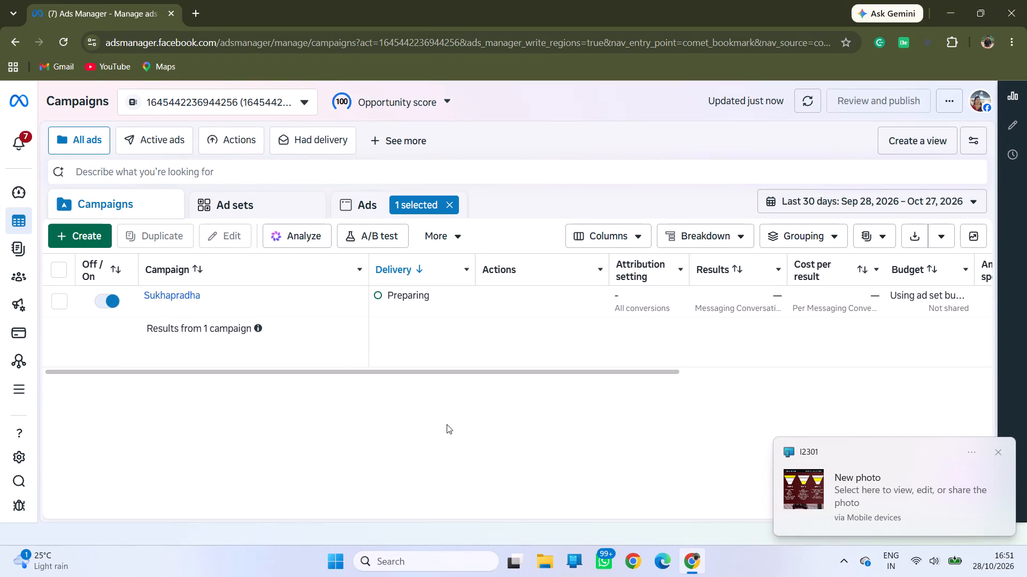
scroll(751, 315, "left", 2)
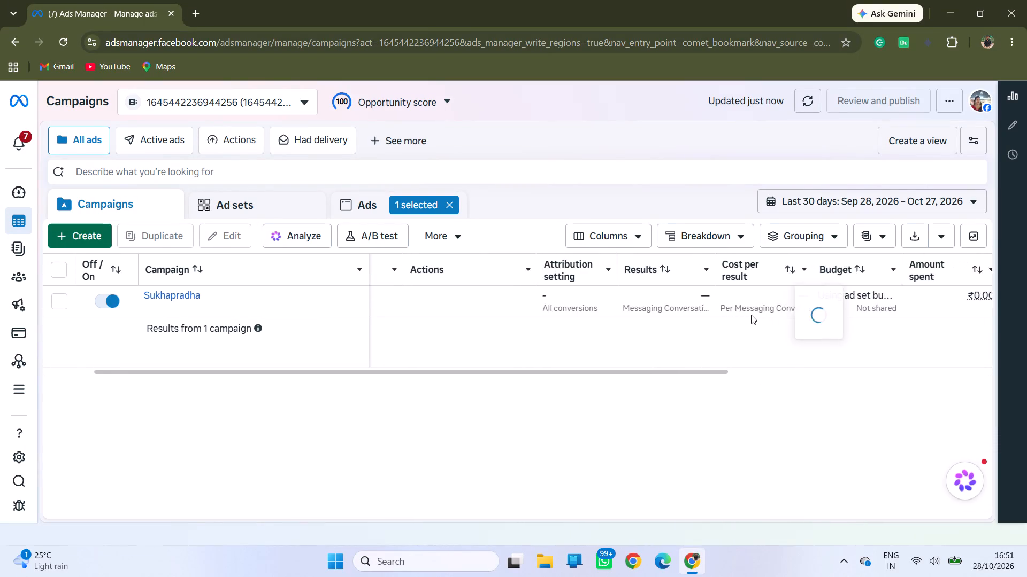
scroll(751, 315, "left", 4)
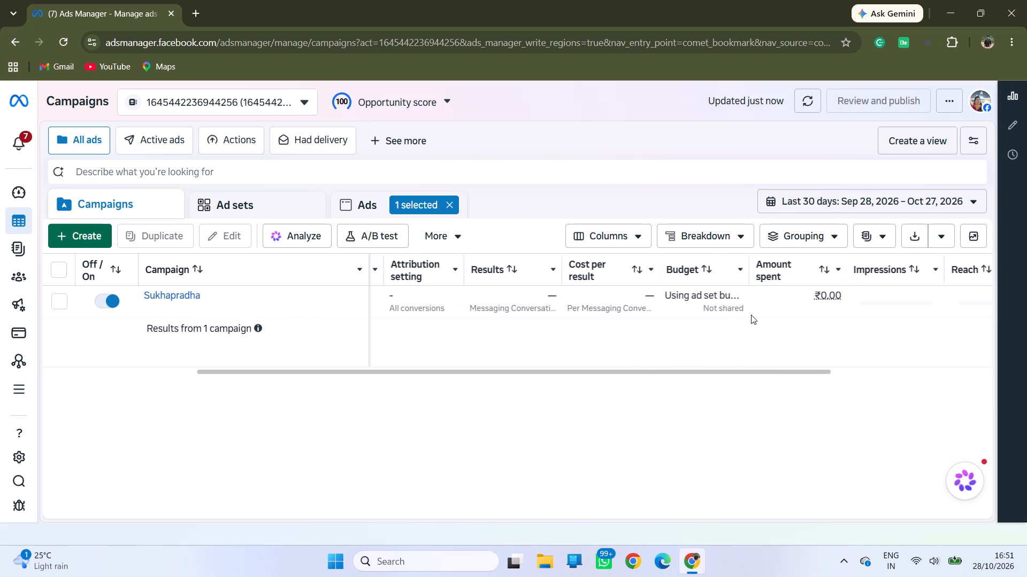
scroll(750, 301, "left", 3)
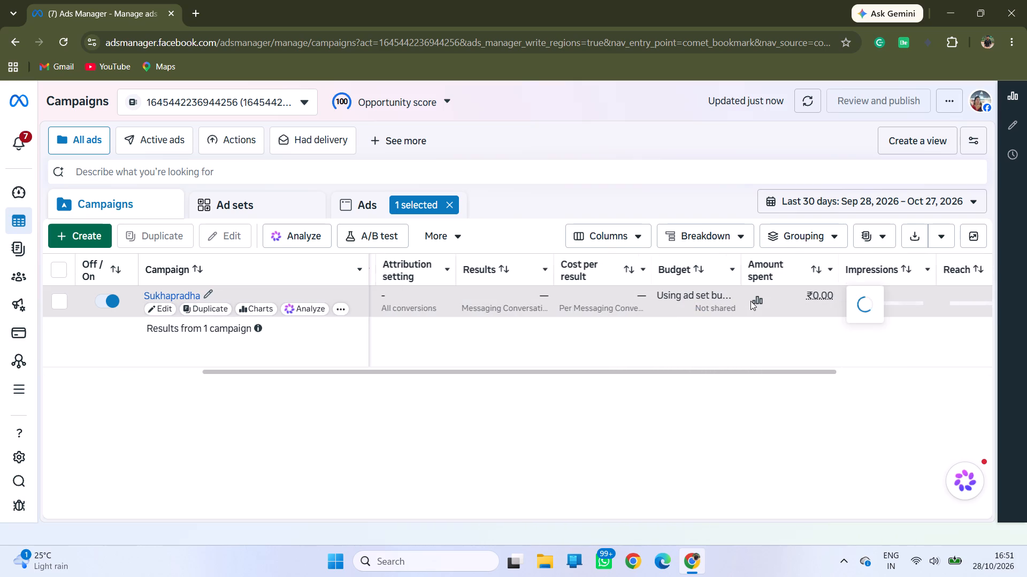
scroll(783, 308, "left", 4)
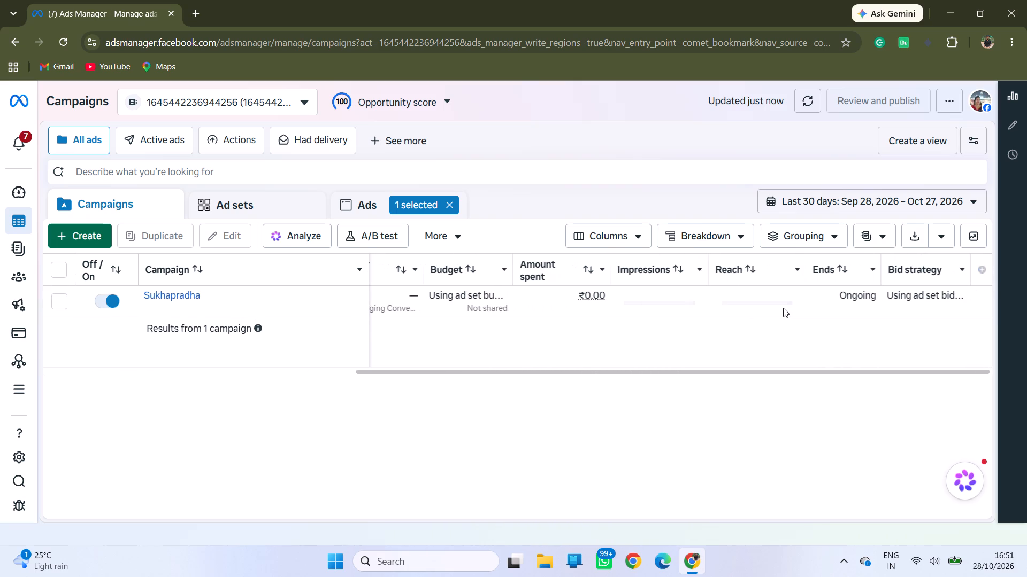
scroll(783, 308, "left", 2)
scroll(663, 302, "right", 4)
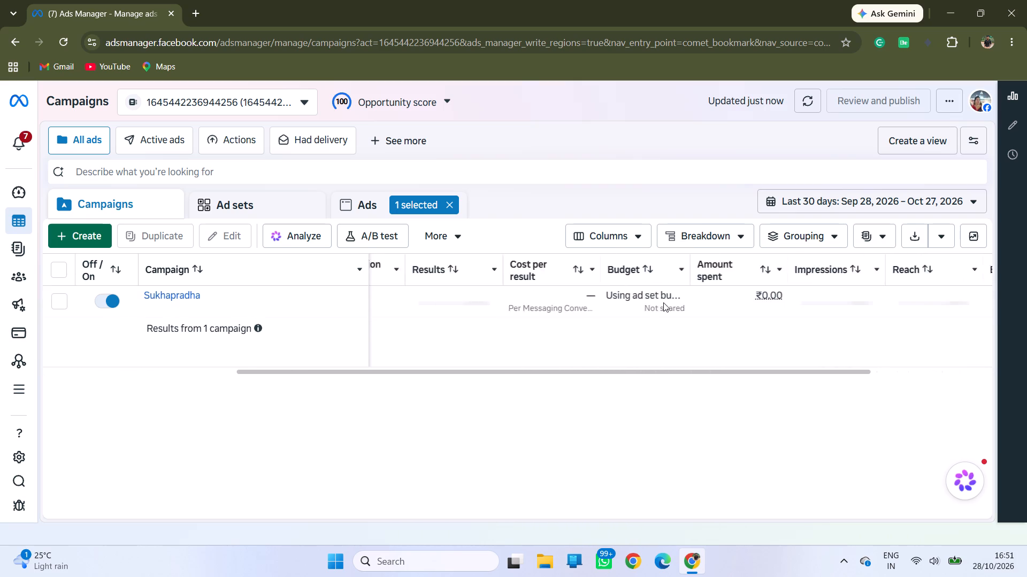
scroll(663, 302, "right", 8)
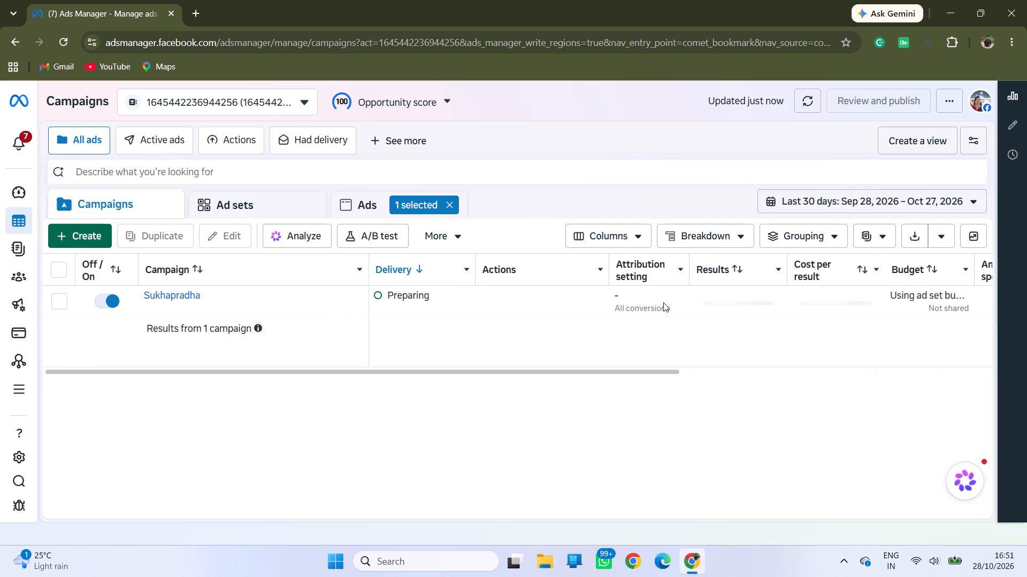
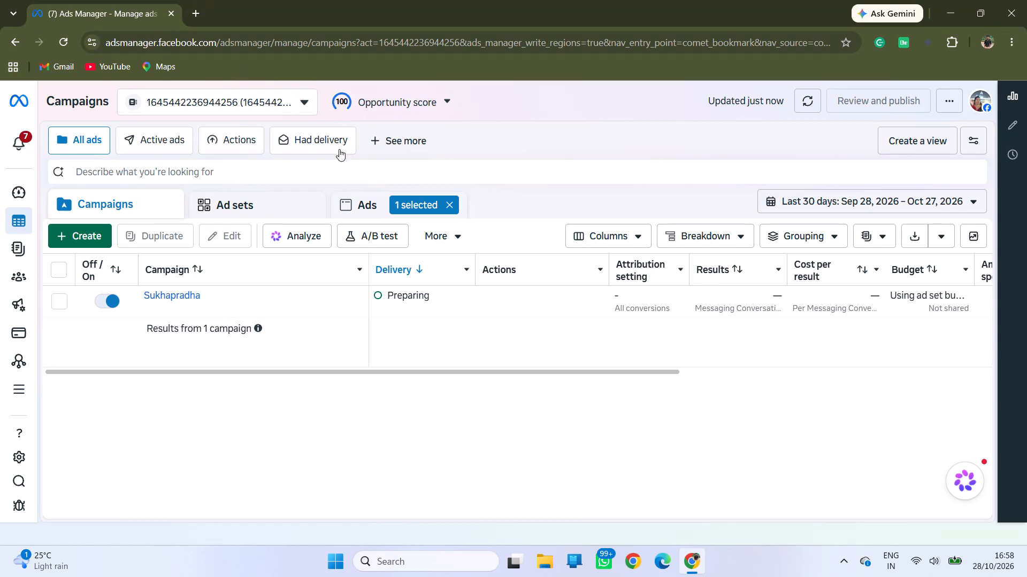
Clear the current ad selection and display the list of ads to check their delivery.
left_click(450, 199)
left_click(451, 204)
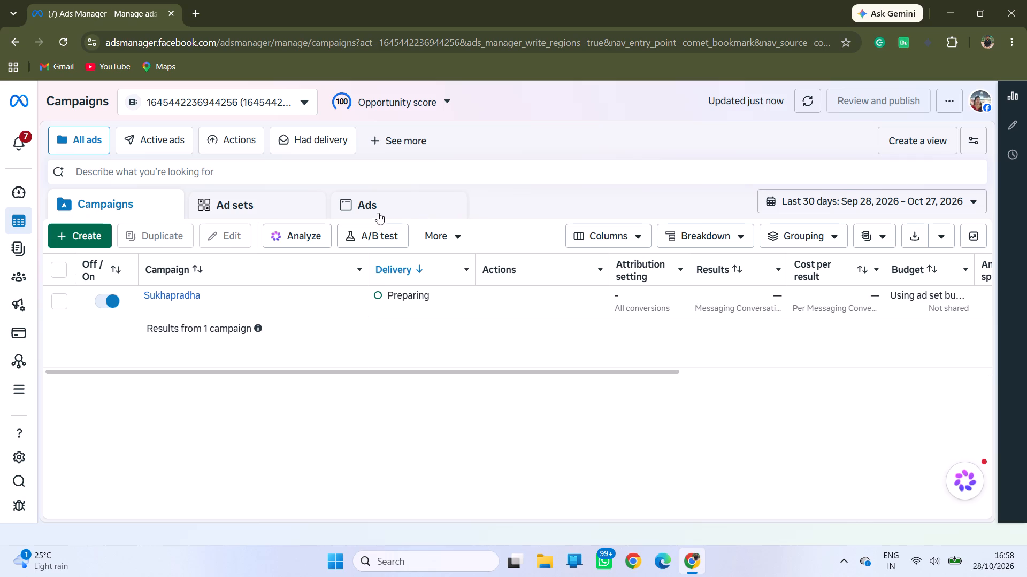
left_click(362, 206)
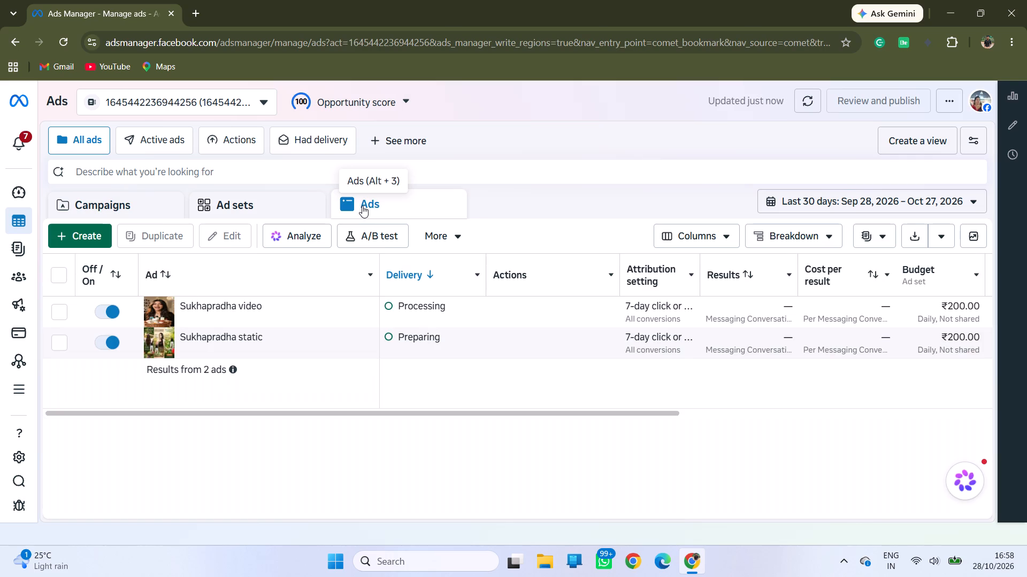
Return to the list of campaigns to check the Sukhapradha campaign's delivery.
left_click(103, 202)
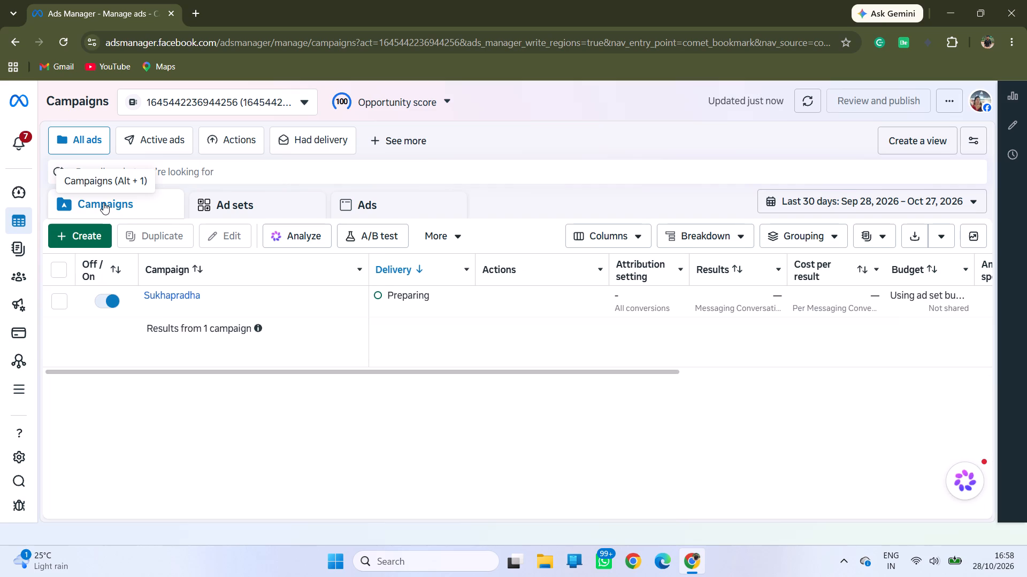
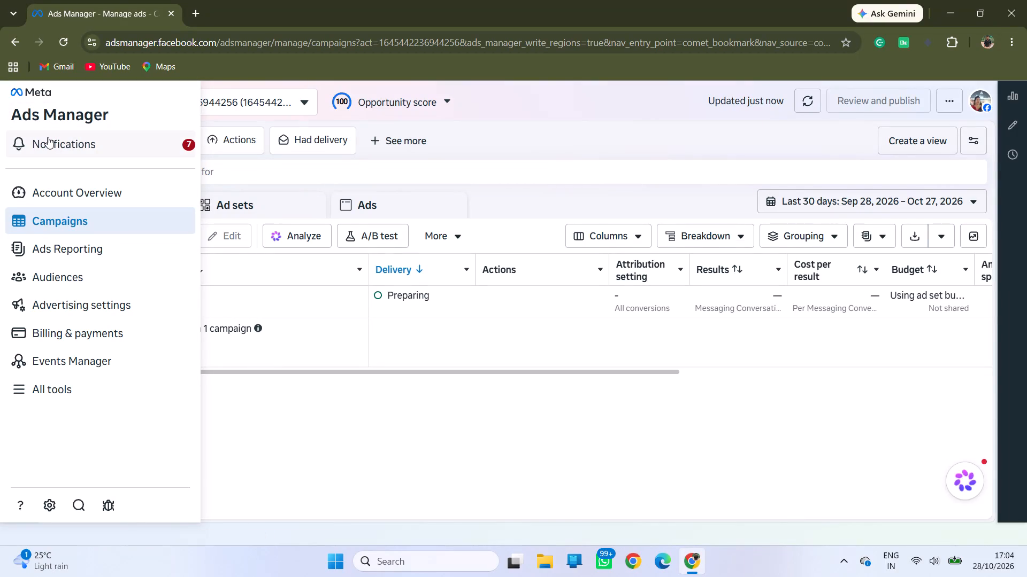
Check the ad account's notifications for updates on the ads, and return to the campaigns table.
left_click(48, 137)
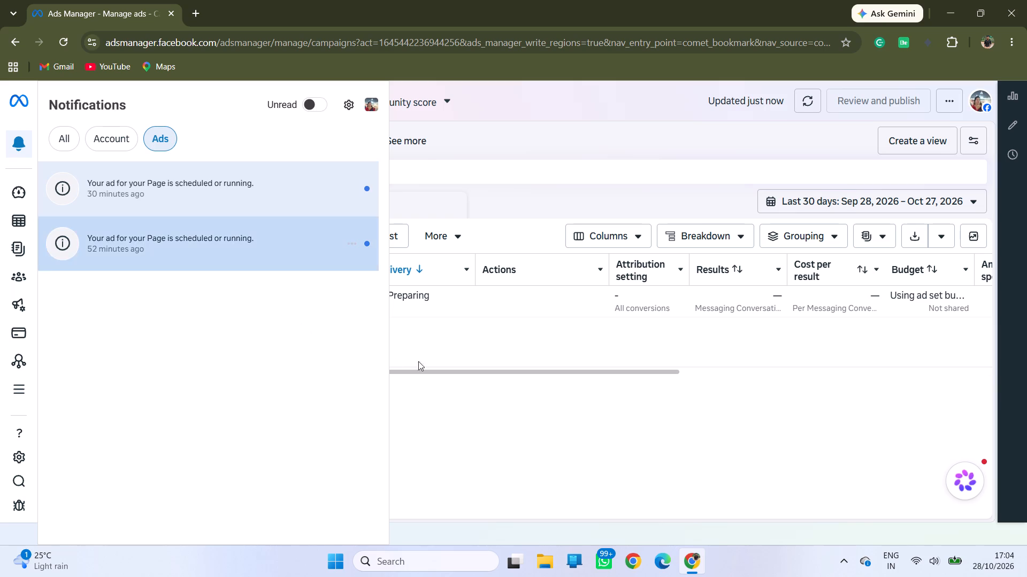
left_click(487, 433)
scroll(543, 327, "left", 2)
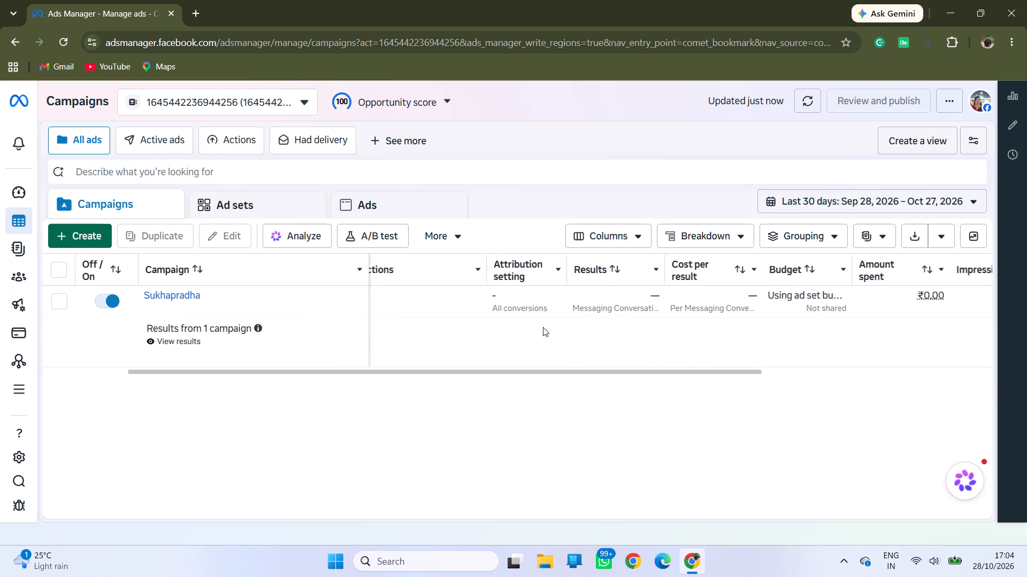
Review the Sukhapradha campaign's row across the campaigns table, from delivery and results through budget, amount spent, impressions, reach and bid strategy.
scroll(543, 327, "left", 7)
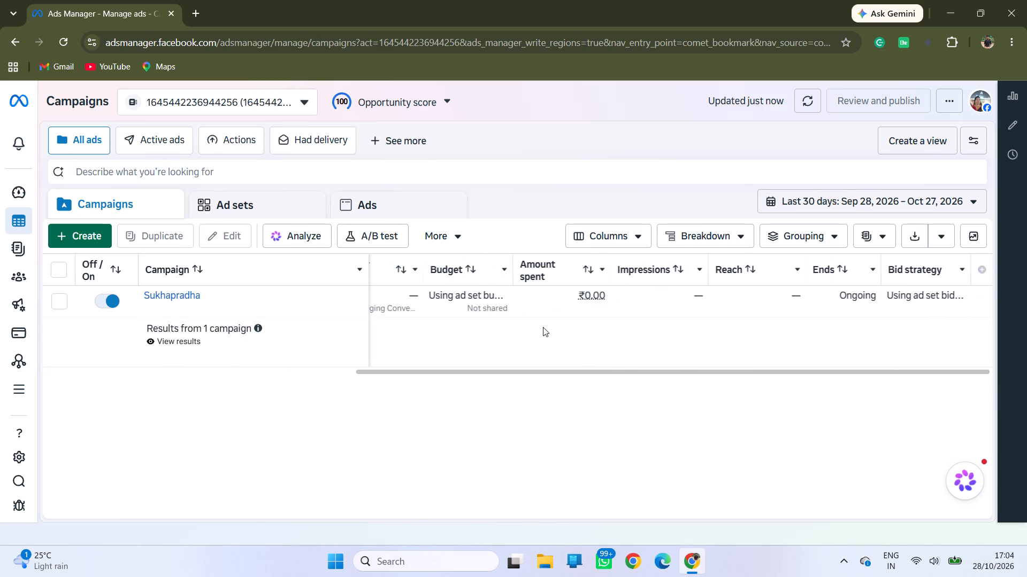
scroll(543, 327, "left", 2)
scroll(543, 327, "right", 10)
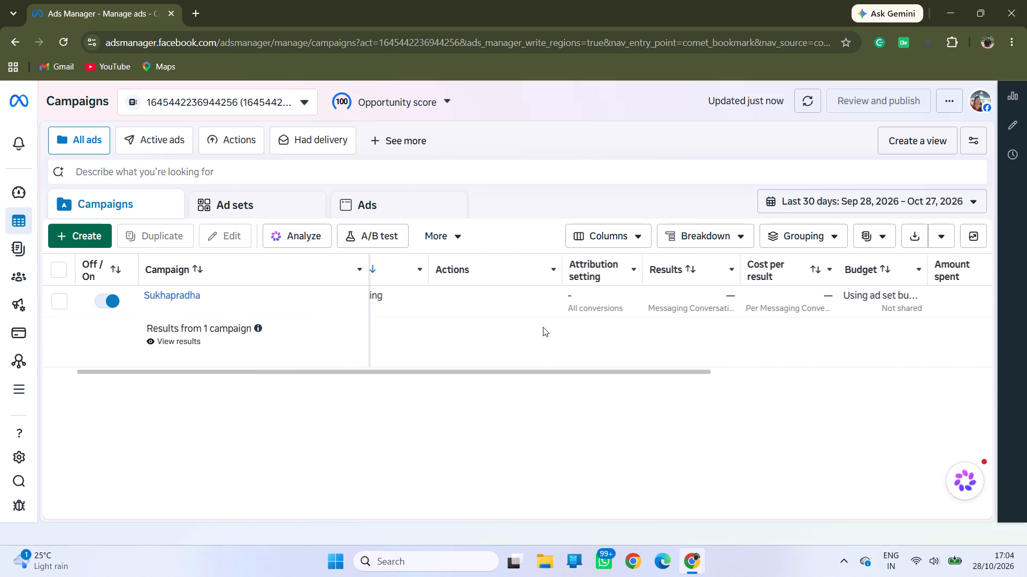
scroll(543, 327, "right", 4)
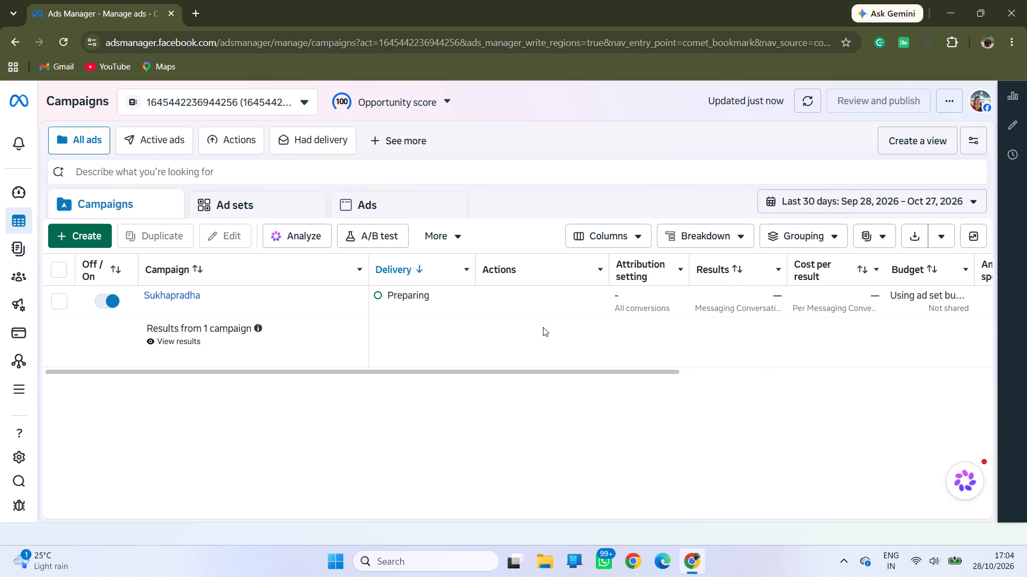
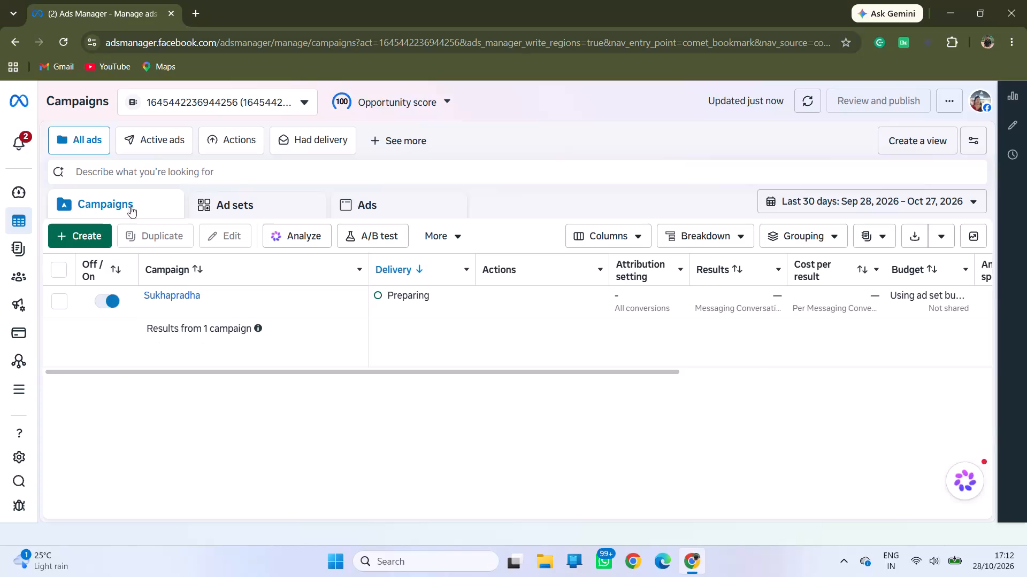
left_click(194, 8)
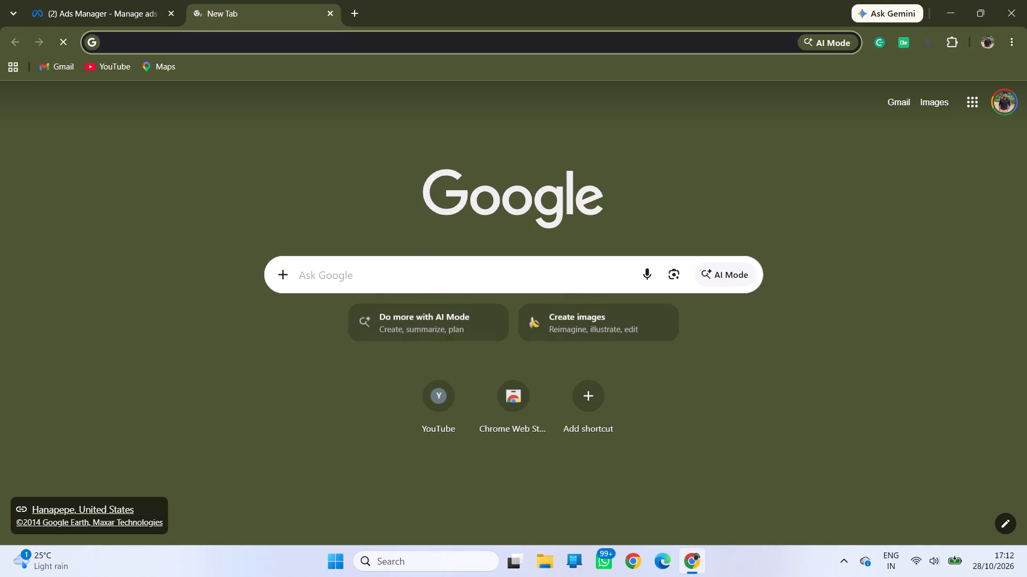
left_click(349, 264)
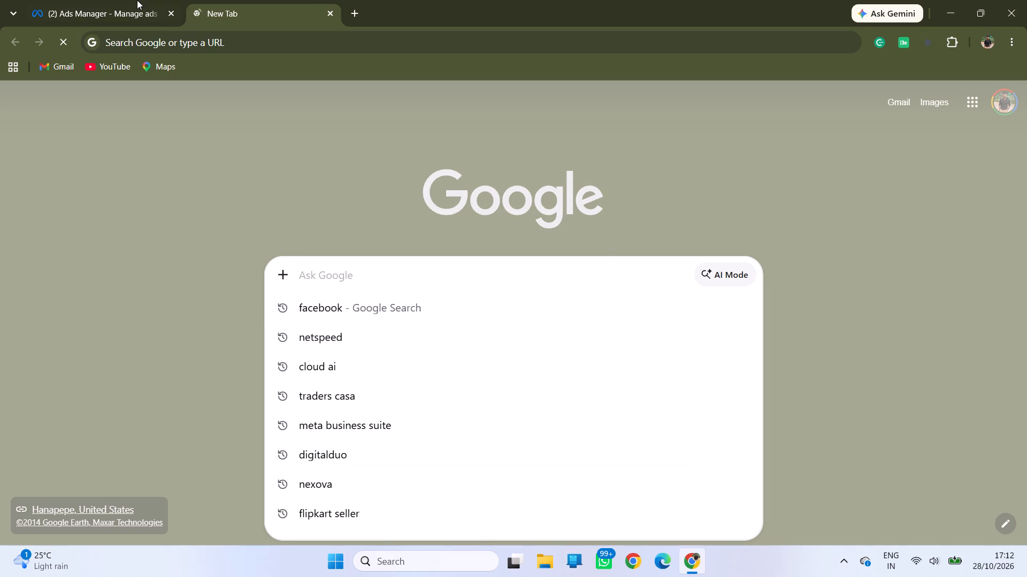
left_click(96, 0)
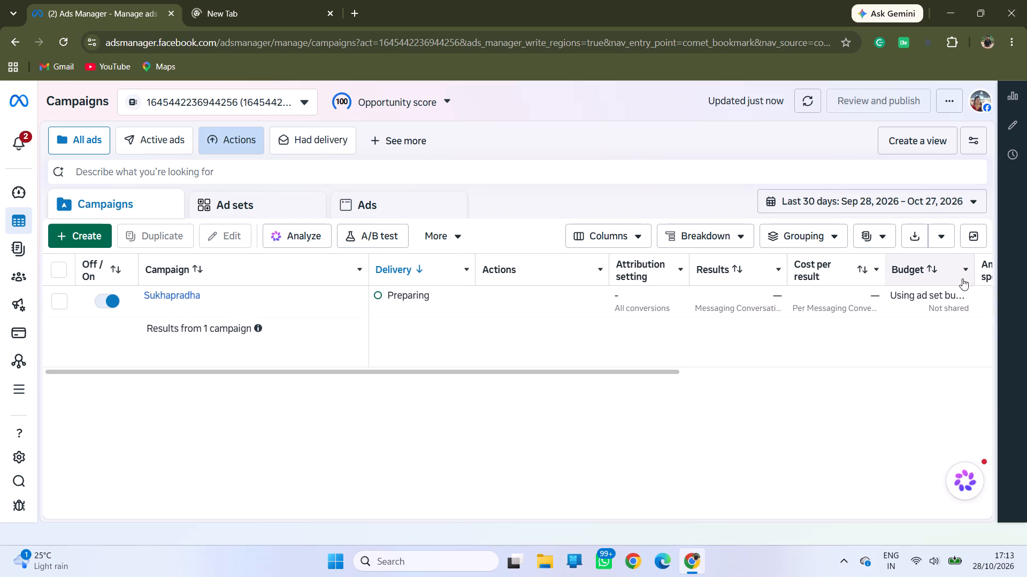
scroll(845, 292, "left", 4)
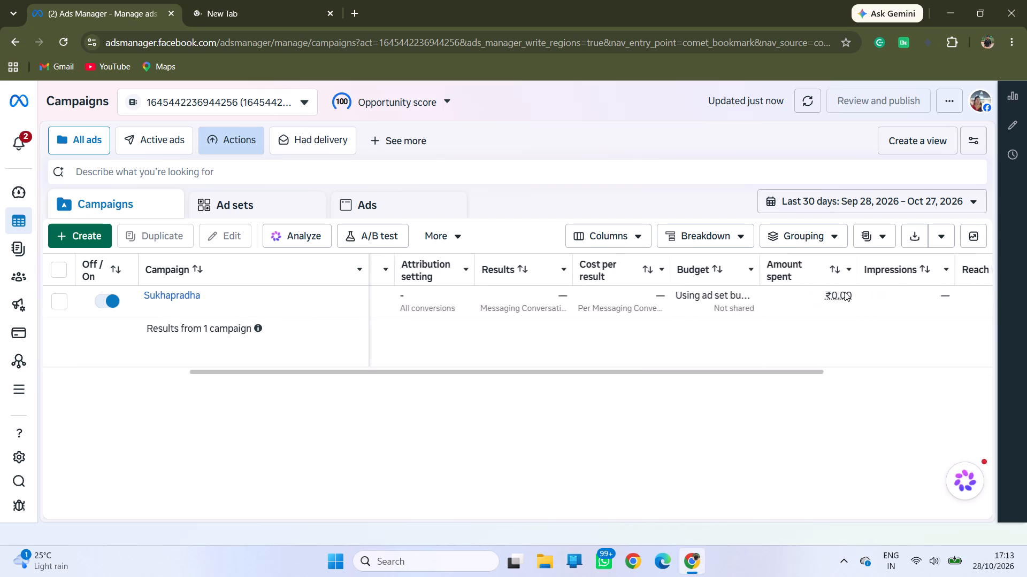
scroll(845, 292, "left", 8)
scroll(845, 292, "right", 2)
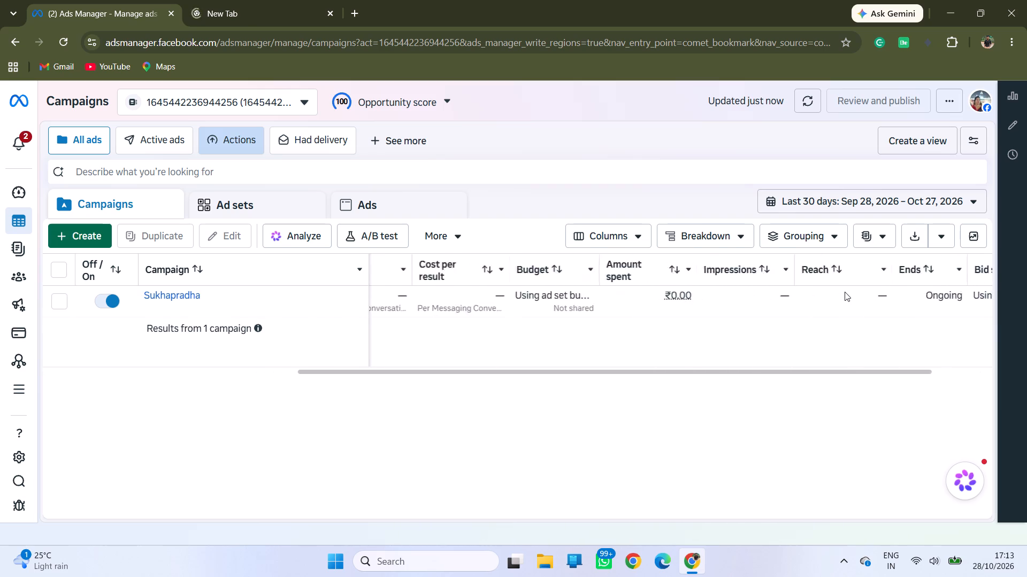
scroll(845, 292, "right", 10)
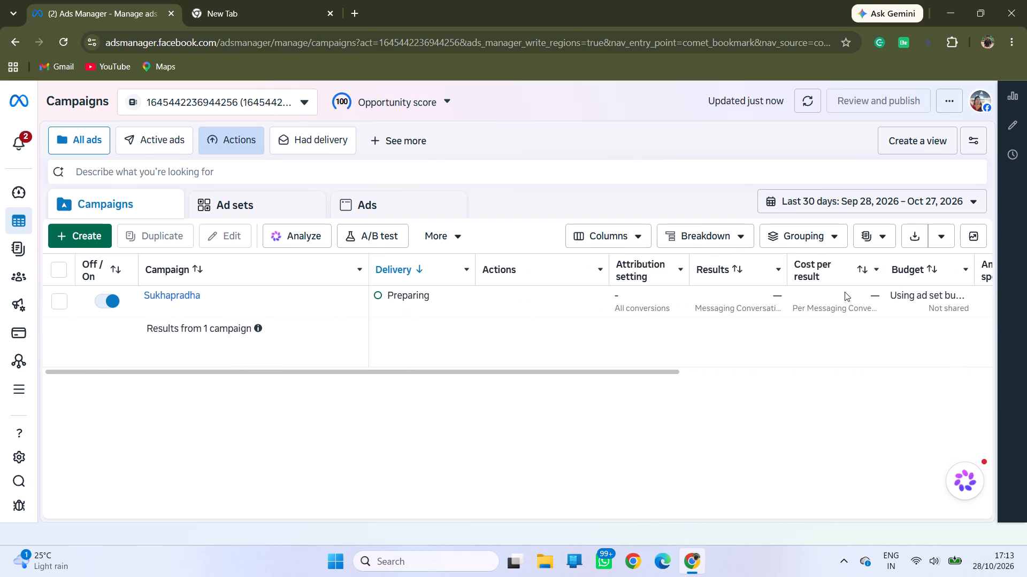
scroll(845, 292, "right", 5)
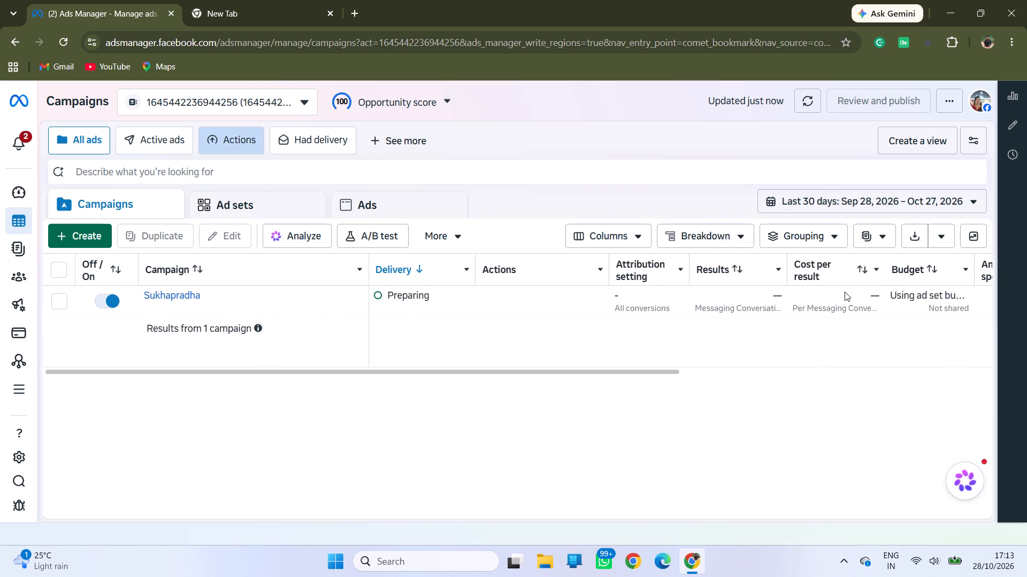
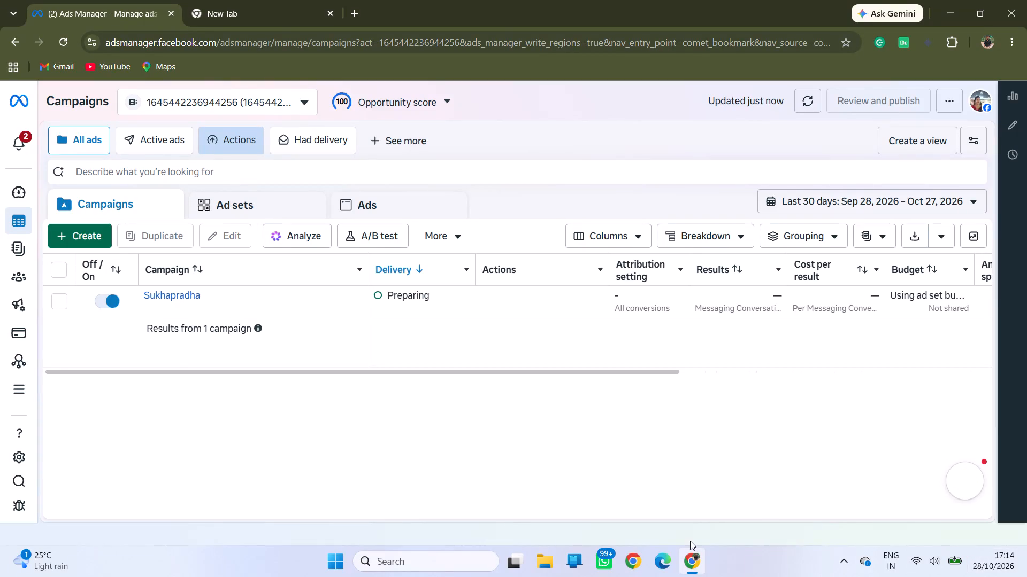
Open the recent Tejus_Organo_30_Day_Meta_Ads_Plan PDF from File Explorer in Word, converting it to an editable document.
left_click(545, 567)
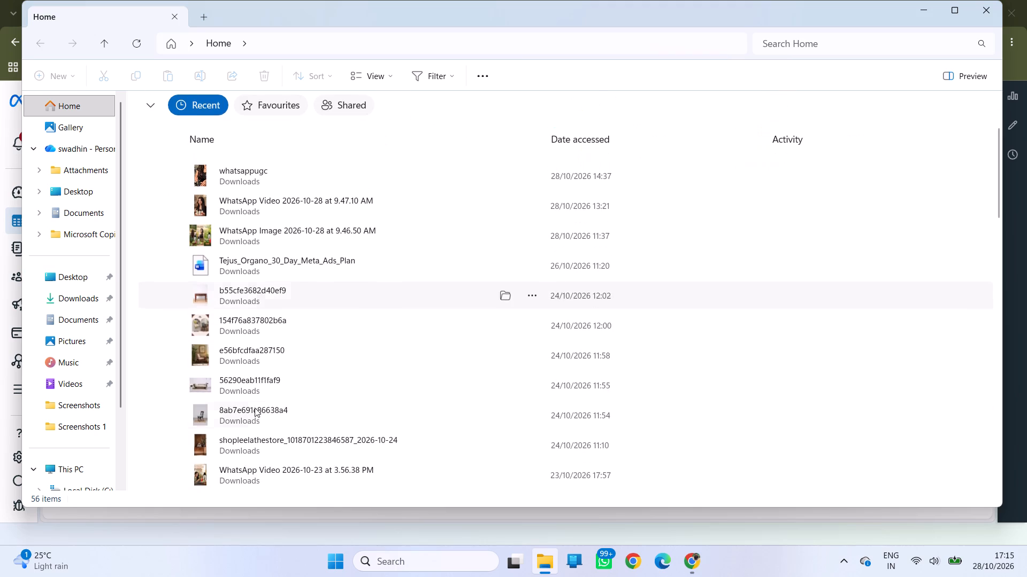
double_click(258, 264)
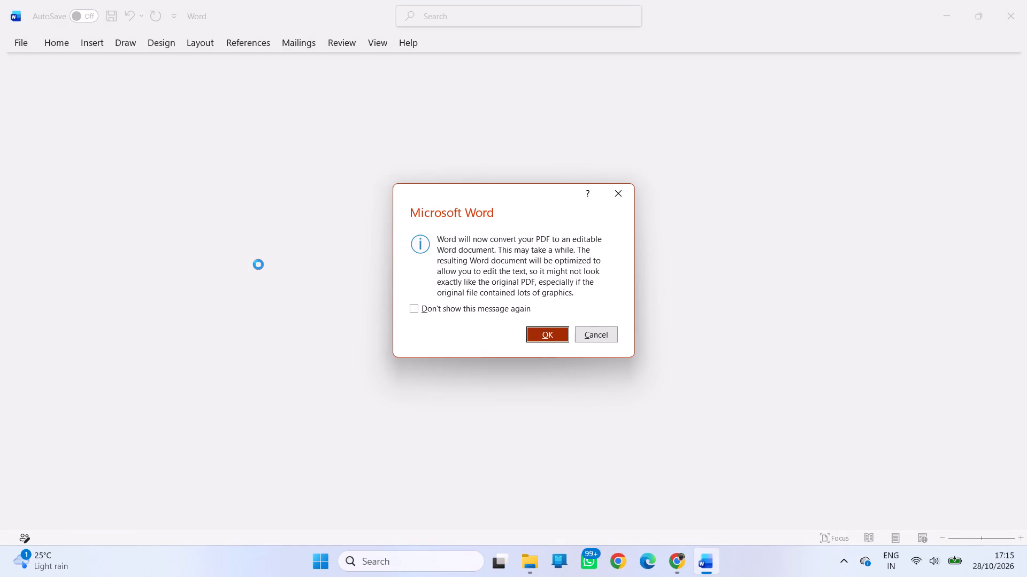
left_click(544, 334)
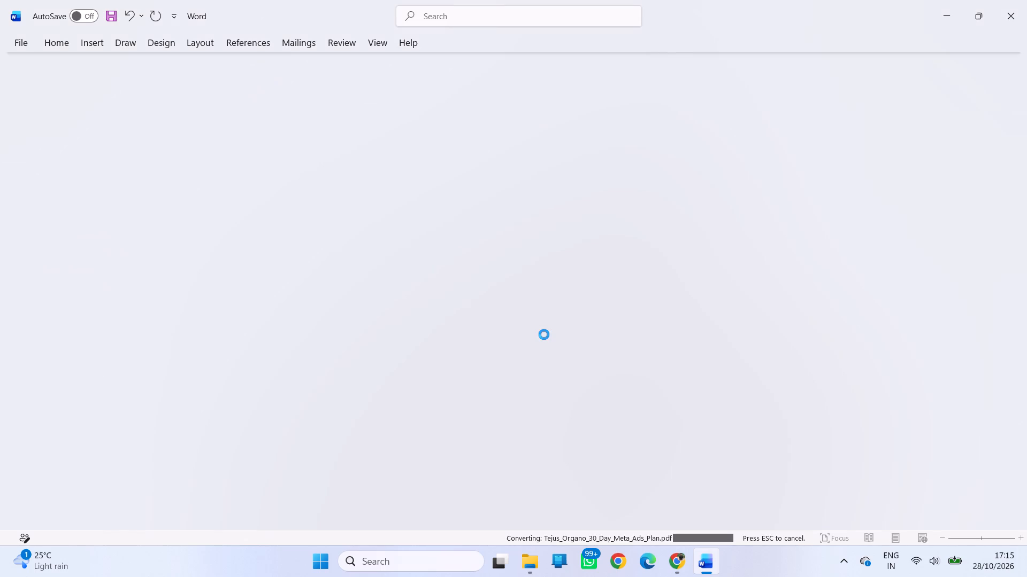
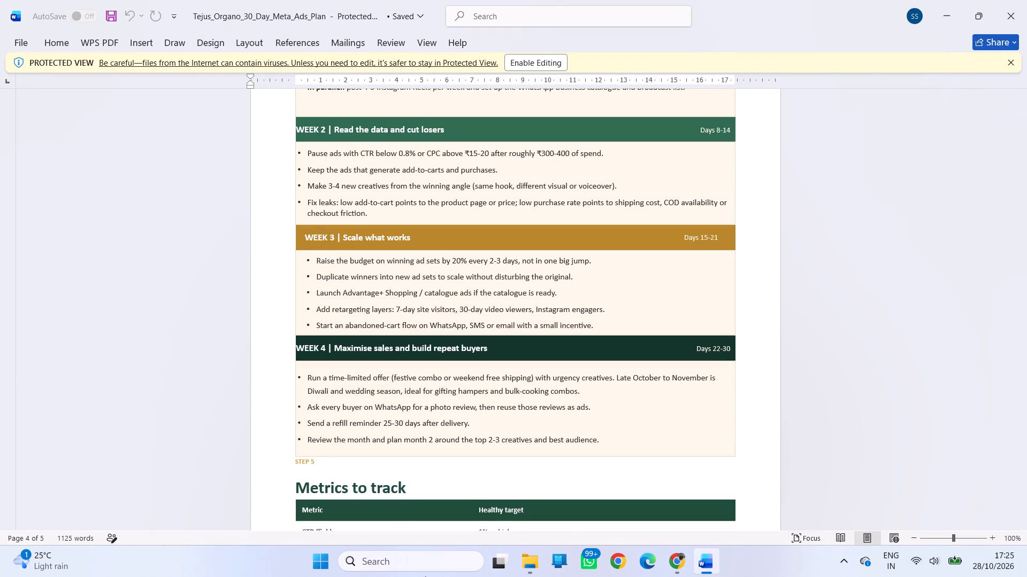
Find the Kuro app through Windows search and launch it.
left_click(402, 559)
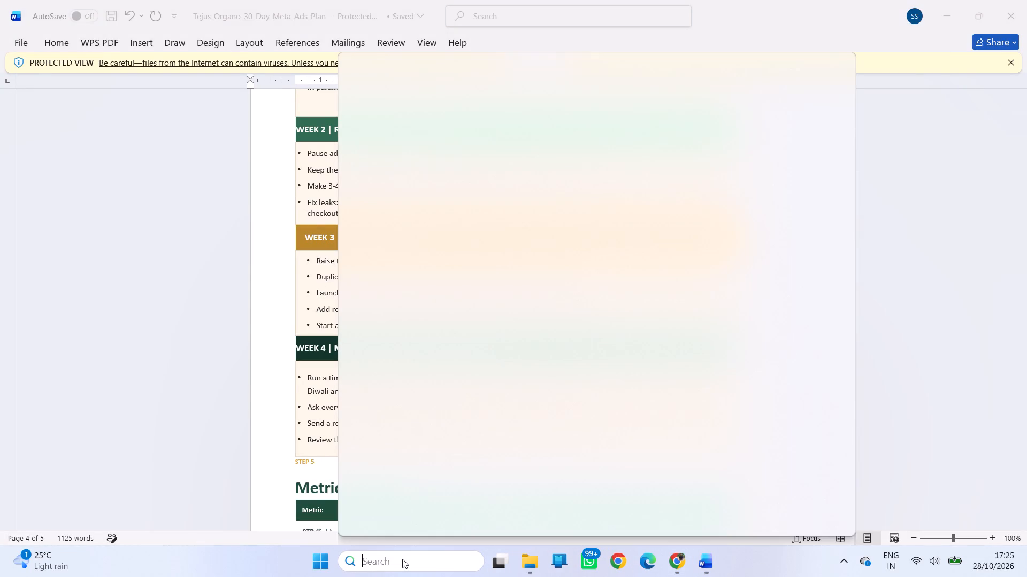
type("ku")
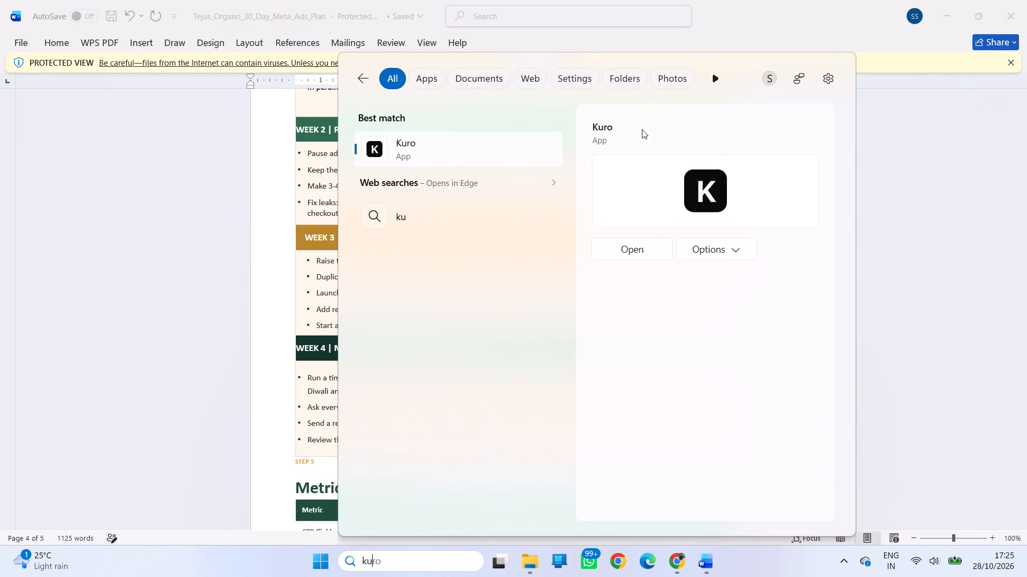
left_click(634, 254)
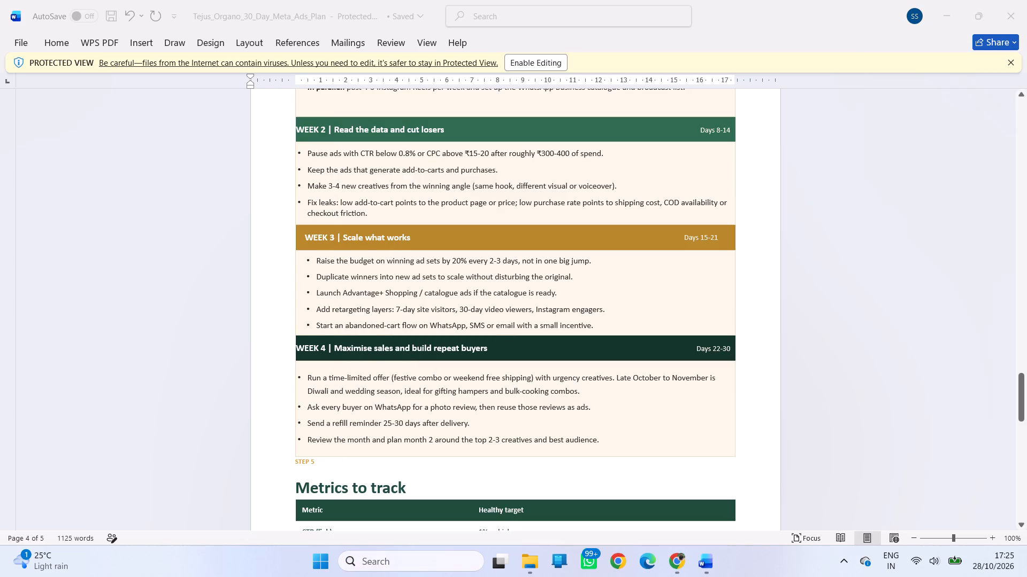
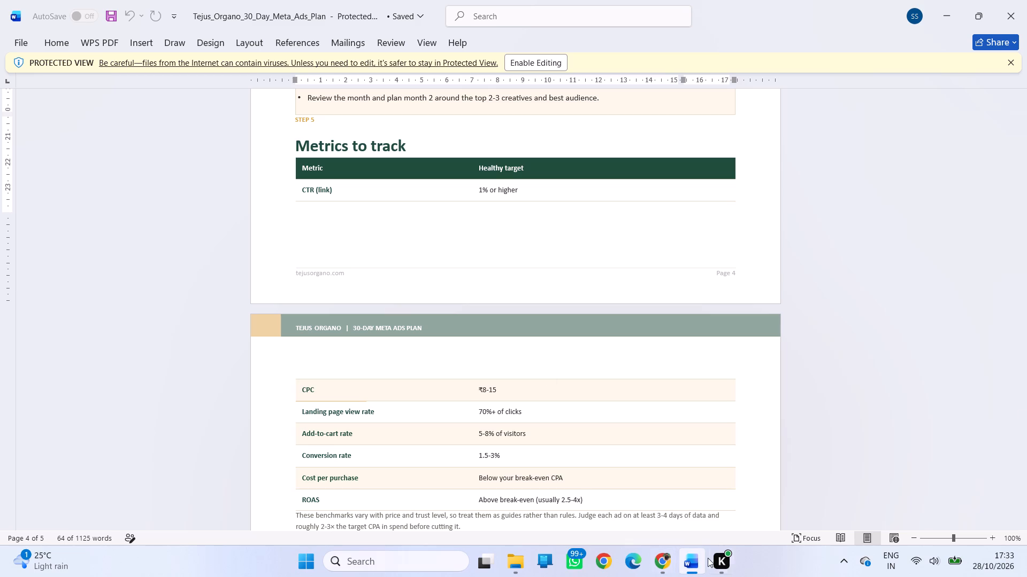
Switch to Ads Manager in Chrome and review the Sukhapradha campaign's metric columns through Amount spent.
left_click(662, 560)
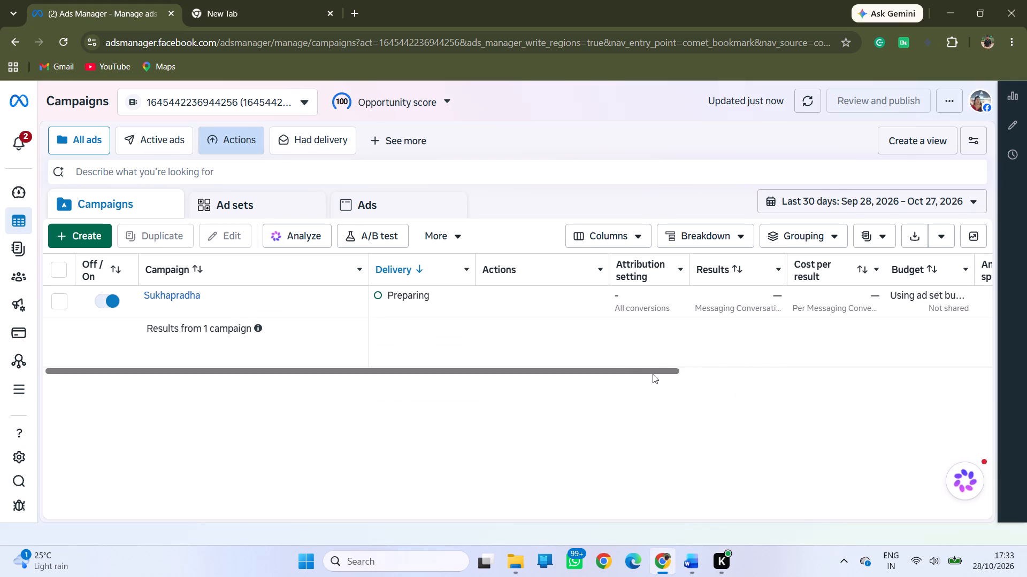
left_click_drag(636, 371, 694, 372)
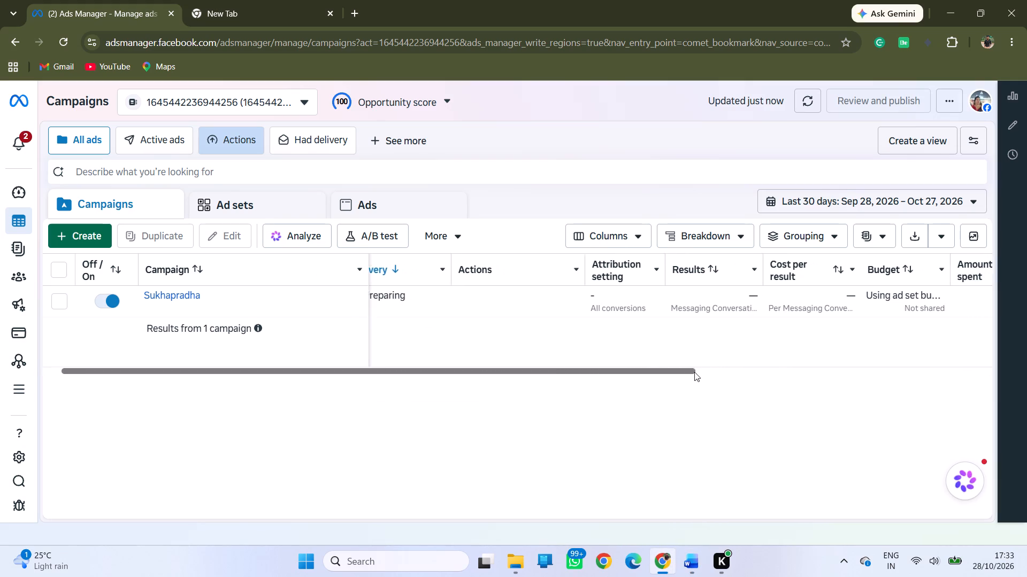
left_click_drag(694, 372, 960, 361)
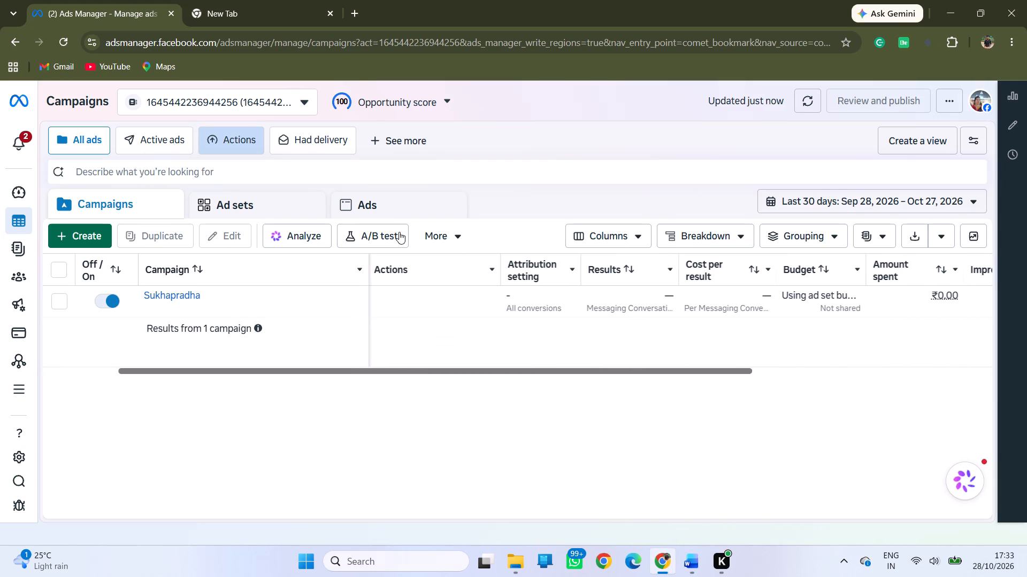
Examine the ad-level metrics for the Sukhapradha video and static ads, from Attribution setting through Ad set name.
left_click(373, 206)
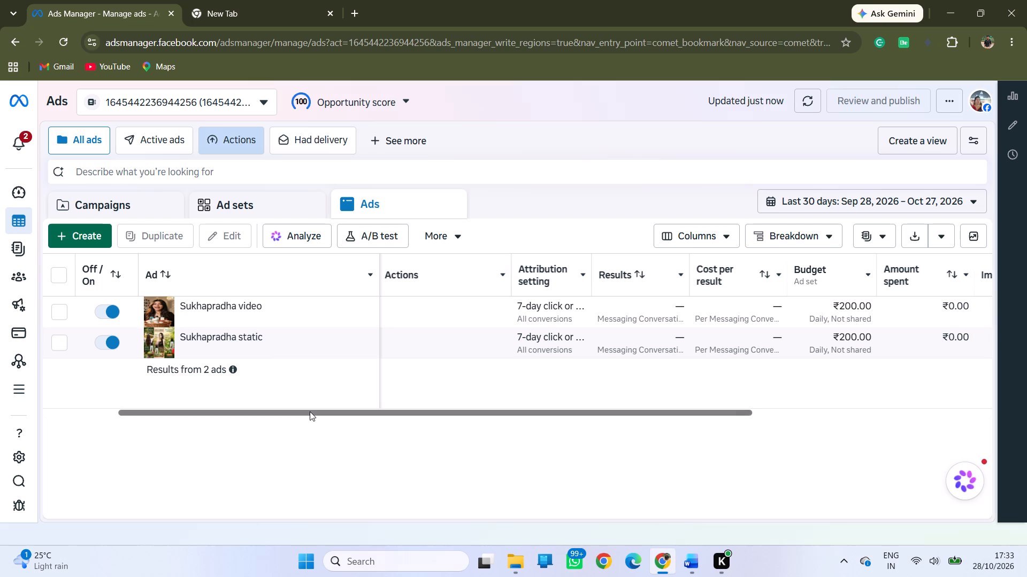
left_click_drag(310, 411, 321, 411)
left_click_drag(321, 411, 373, 411)
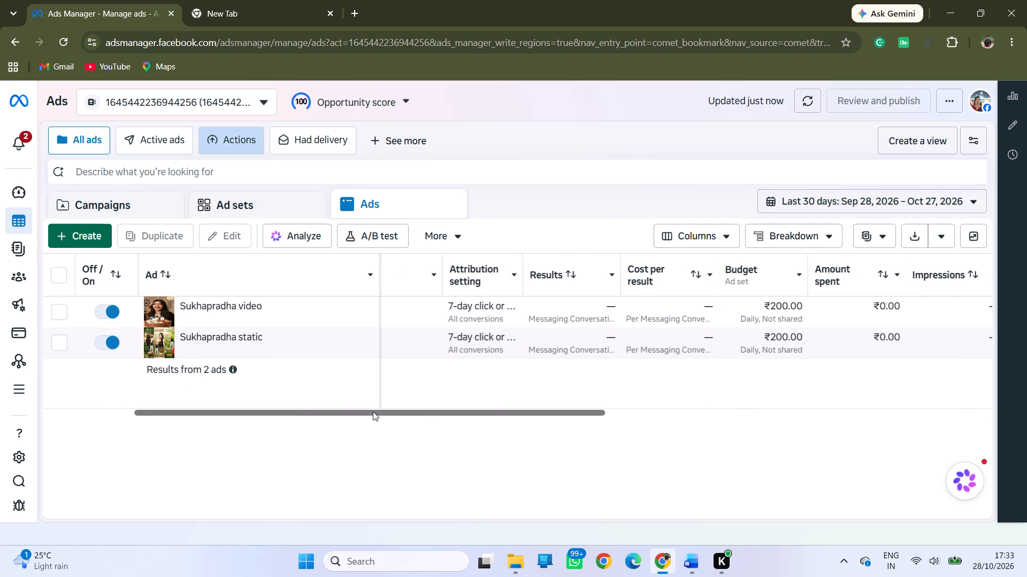
left_click_drag(373, 411, 692, 396)
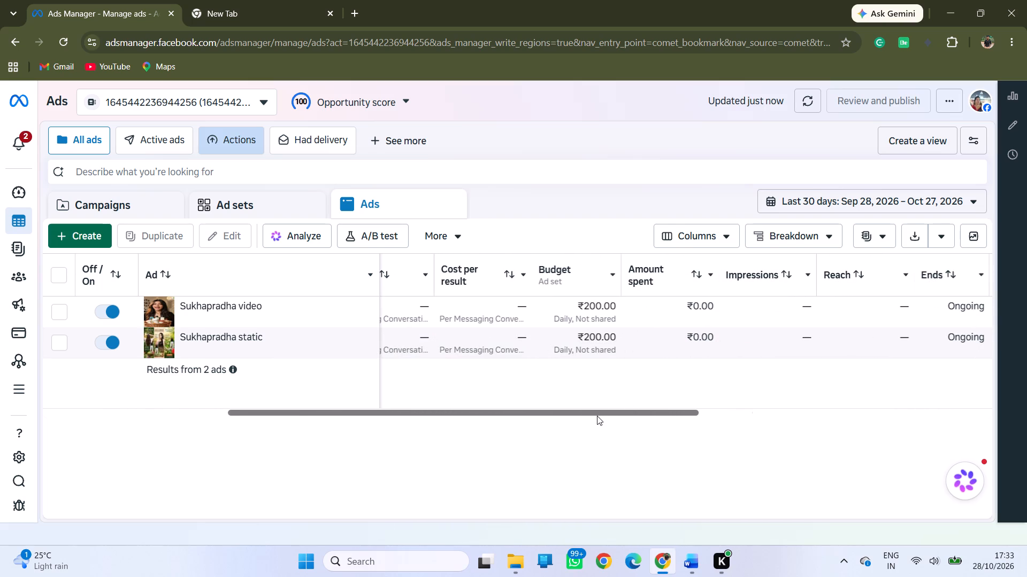
left_click_drag(597, 415, 786, 407)
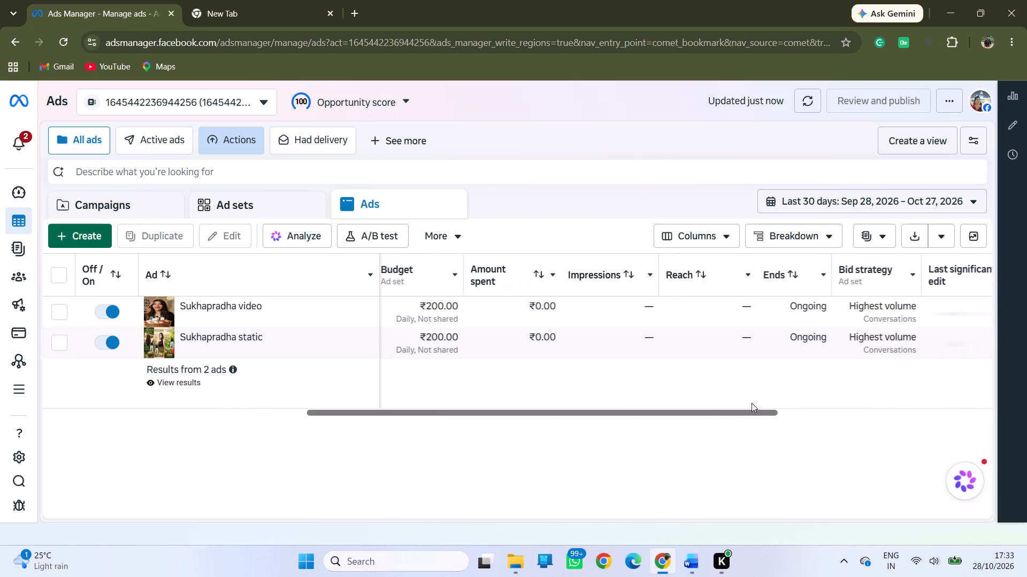
left_click(704, 411)
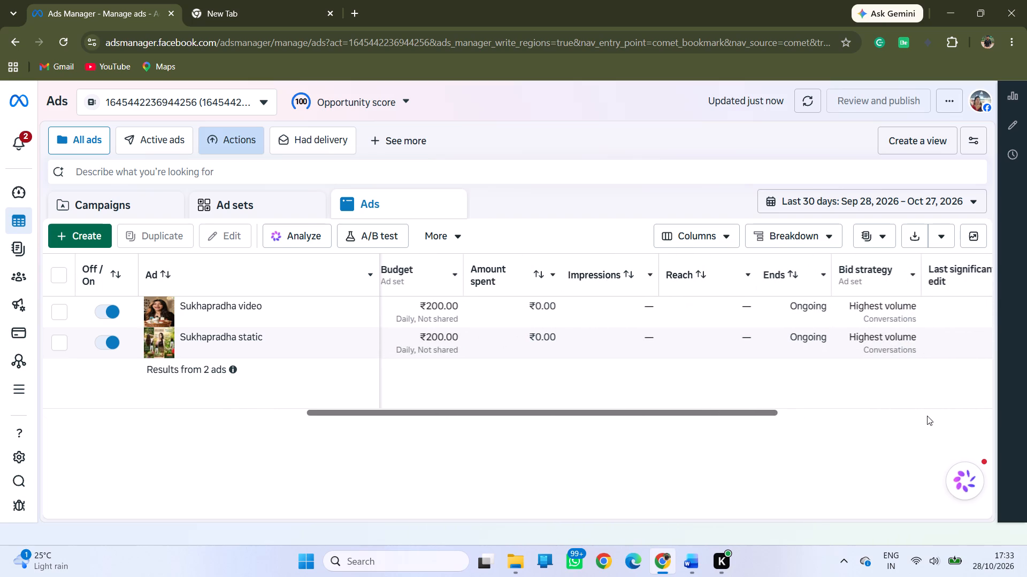
left_click_drag(736, 413, 996, 439)
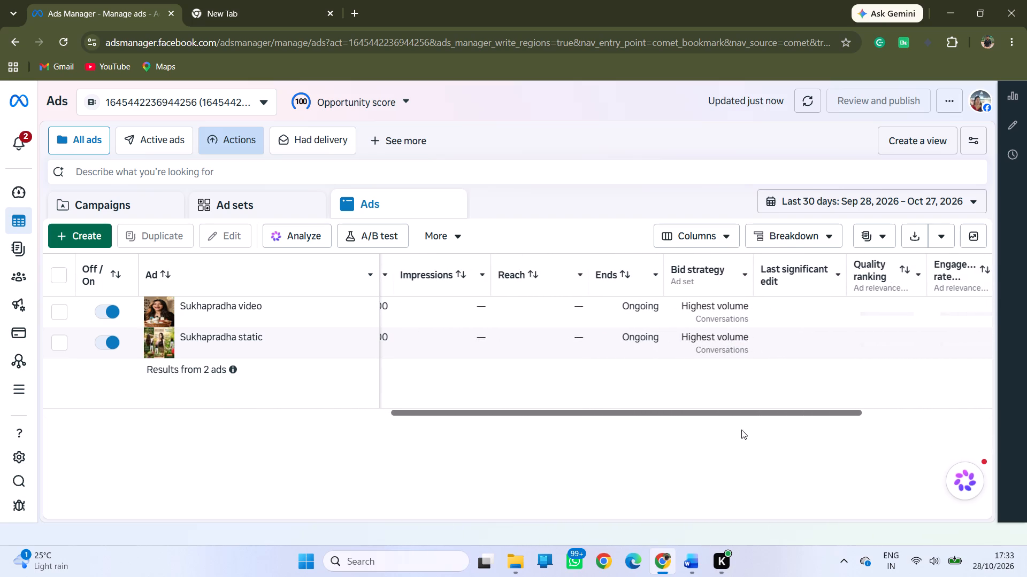
left_click_drag(685, 411, 917, 409)
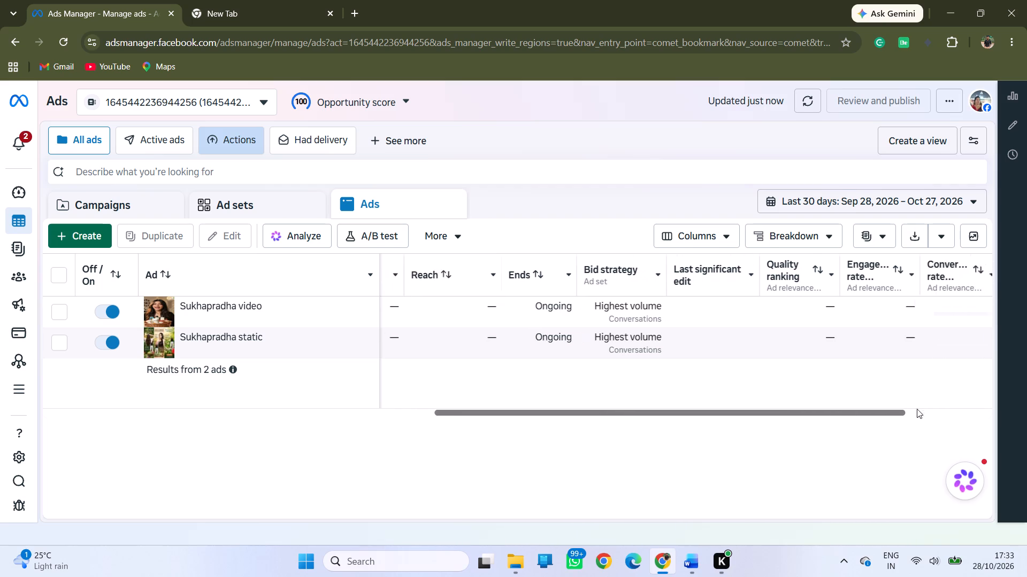
left_click_drag(917, 409, 1020, 400)
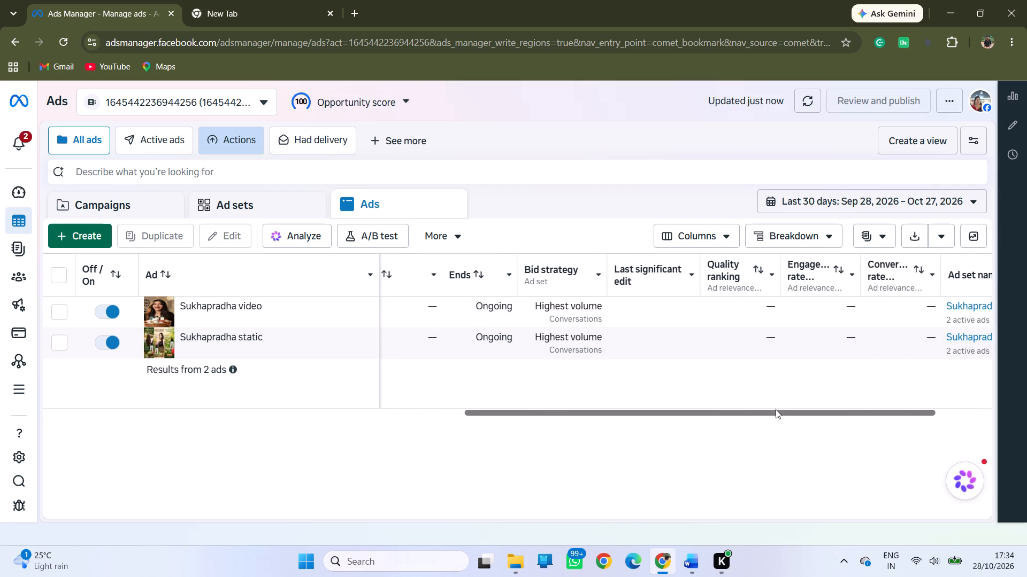
left_click_drag(763, 409, 889, 409)
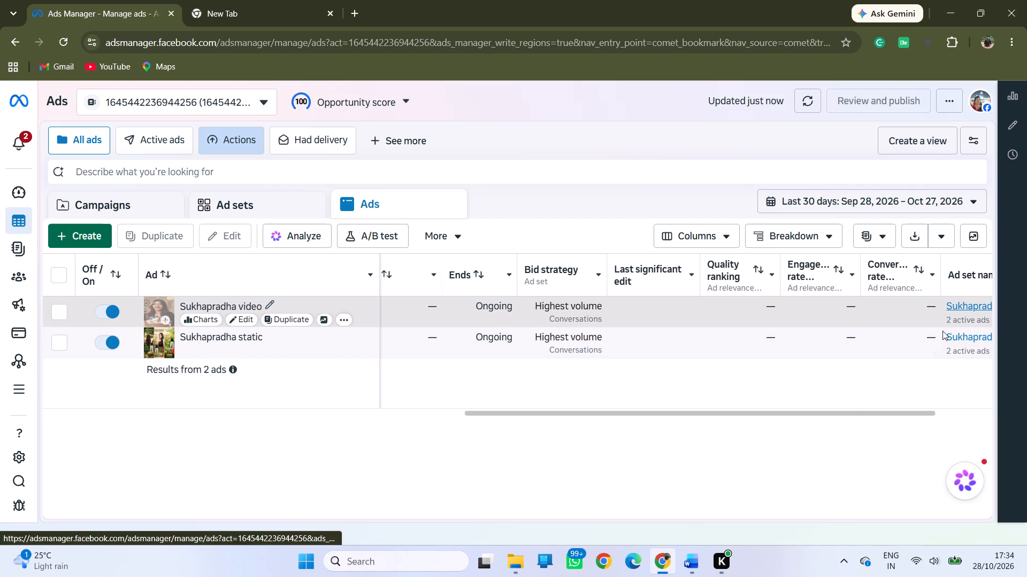
left_click_drag(826, 412, 872, 415)
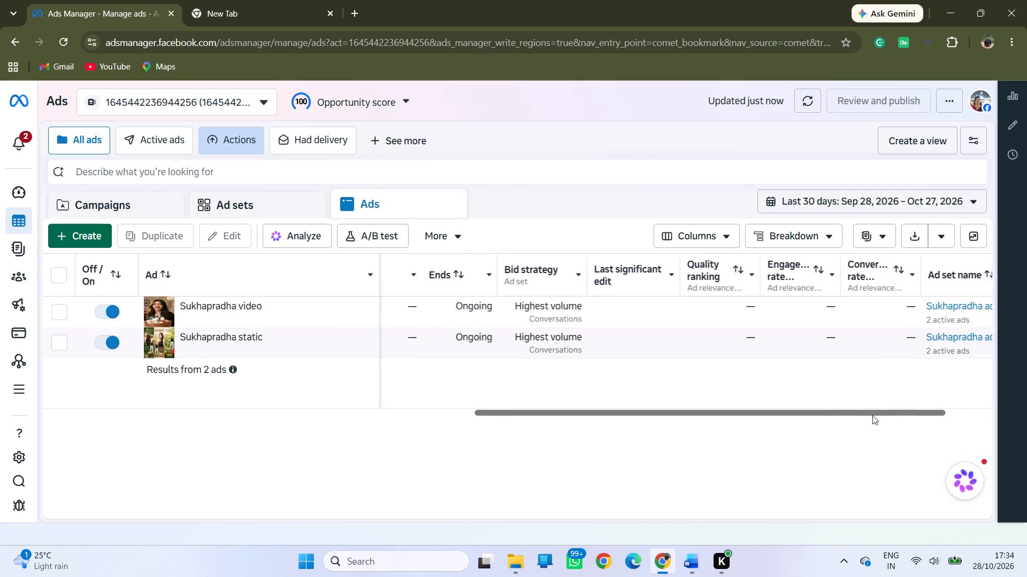
left_click_drag(872, 415, 965, 407)
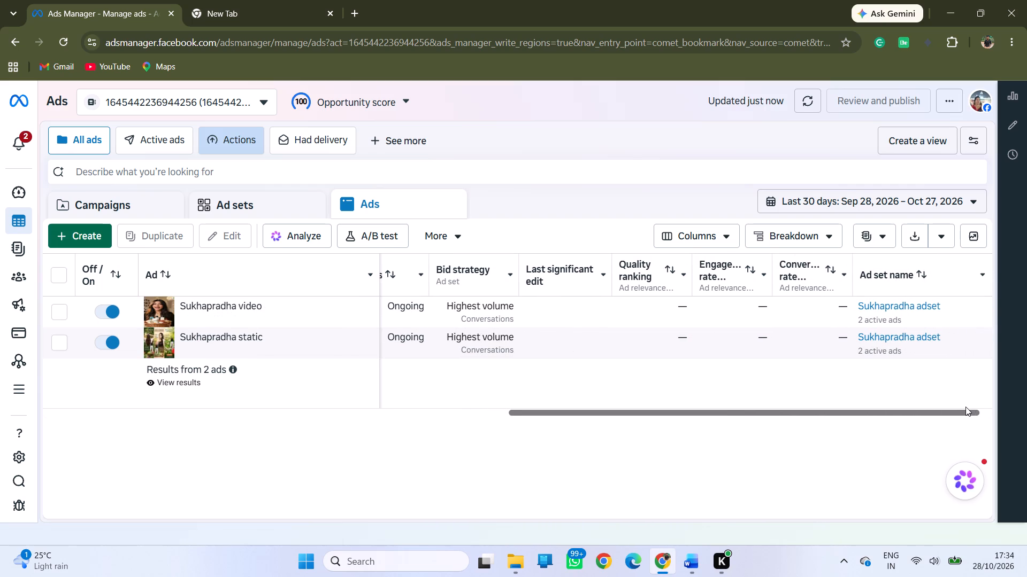
Recheck the two Sukhapradha ads' metrics from Bid strategy back to the Delivery column.
left_click_drag(965, 407, 195, 489)
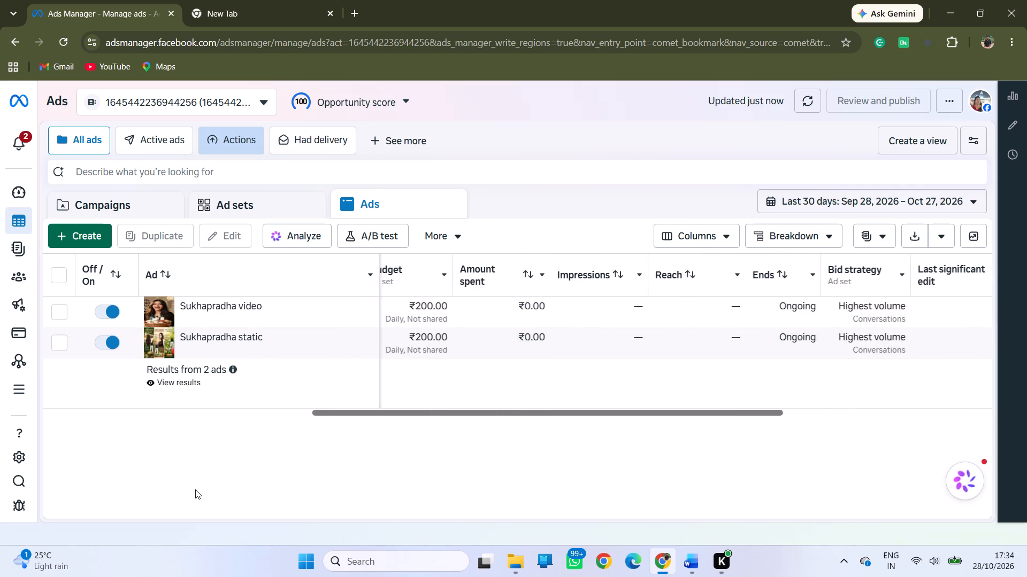
left_click_drag(195, 489, 174, 490)
left_click_drag(453, 412, 450, 412)
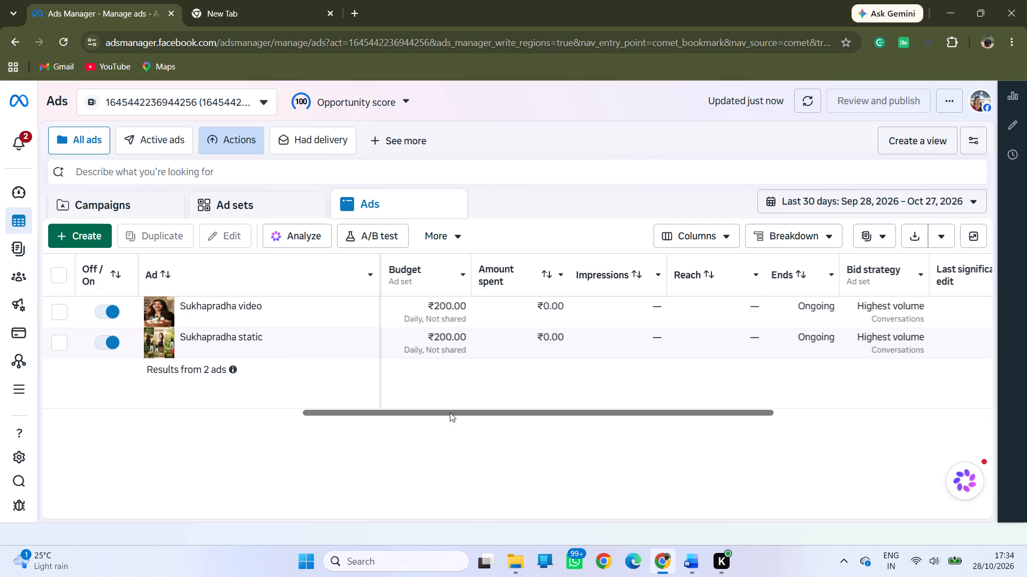
left_click_drag(450, 412, 56, 453)
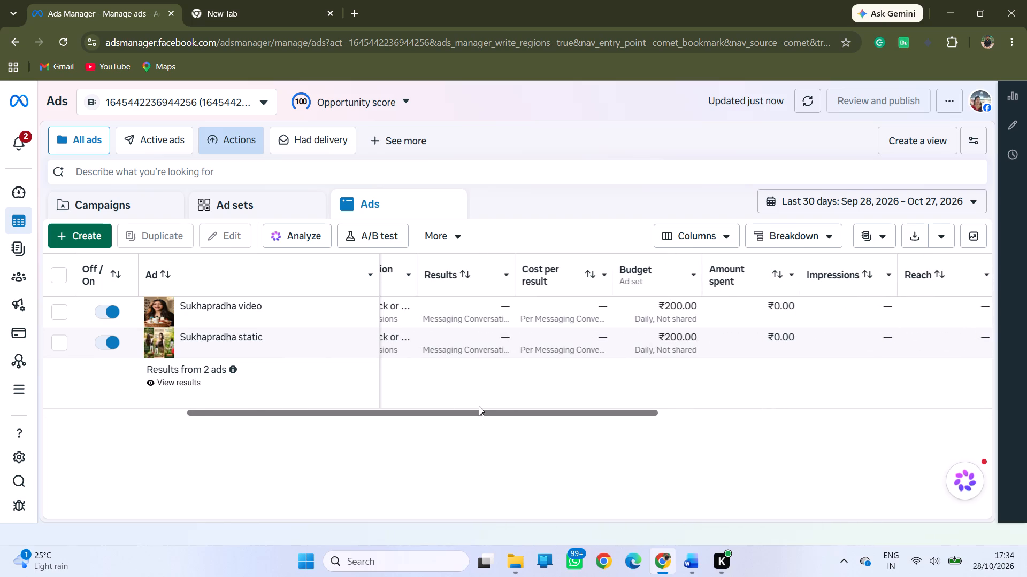
left_click_drag(465, 414, 214, 396)
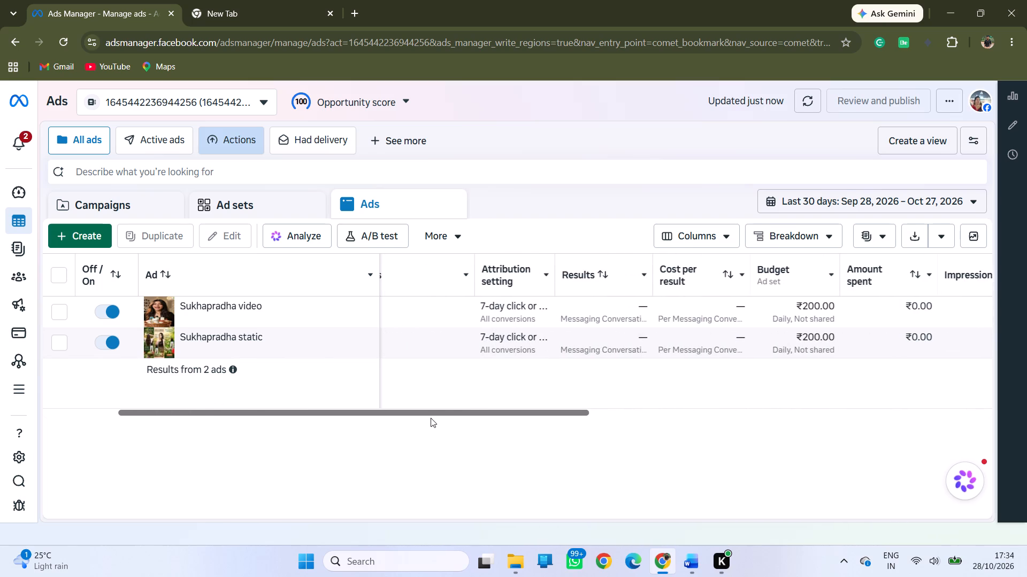
left_click_drag(423, 416, 120, 410)
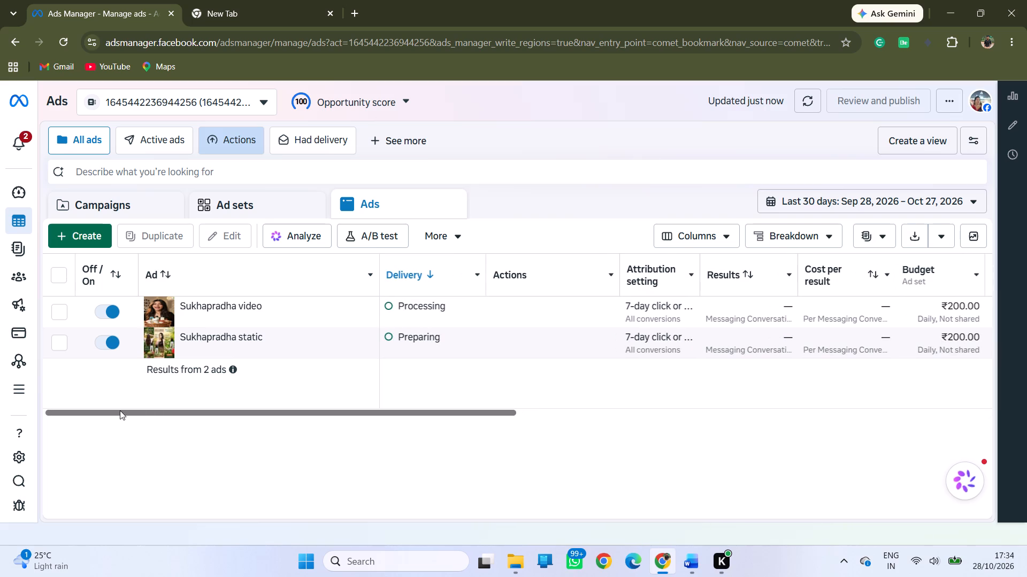
left_click_drag(210, 417, 71, 407)
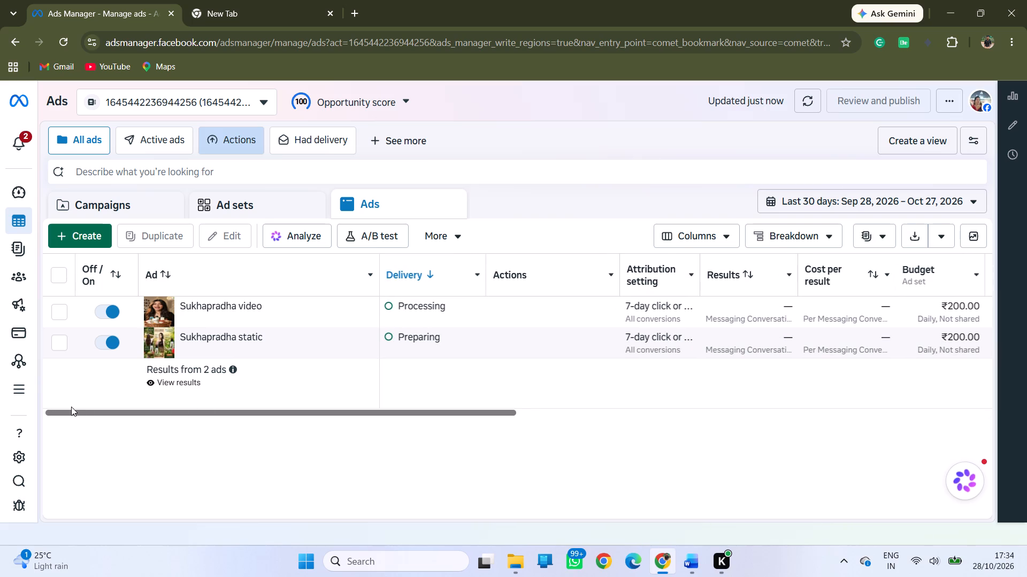
left_click_drag(90, 414, 48, 412)
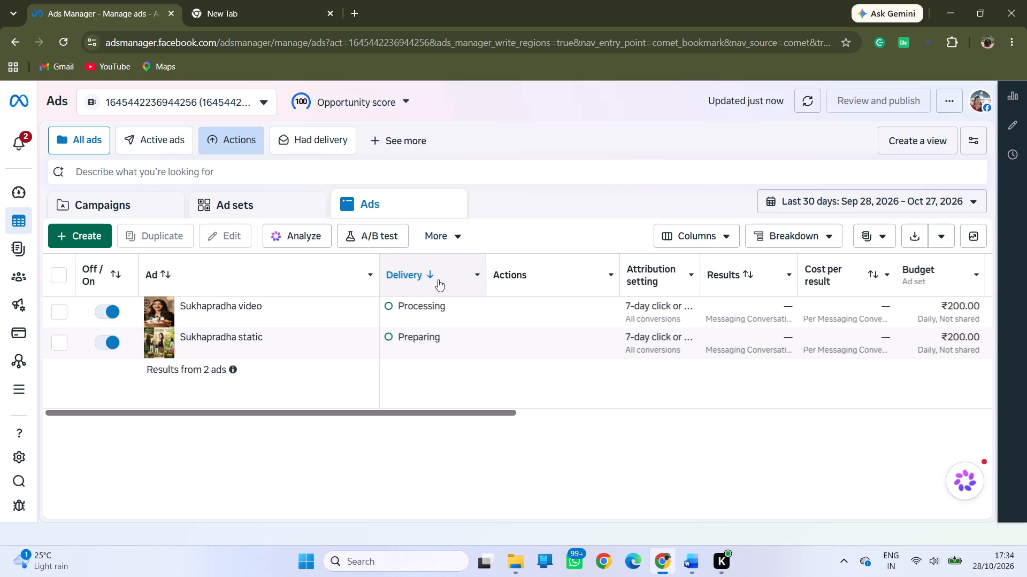
Review the Breakdown and Columns options available for the ads table, leaving the table's settings as they are.
left_click(829, 239)
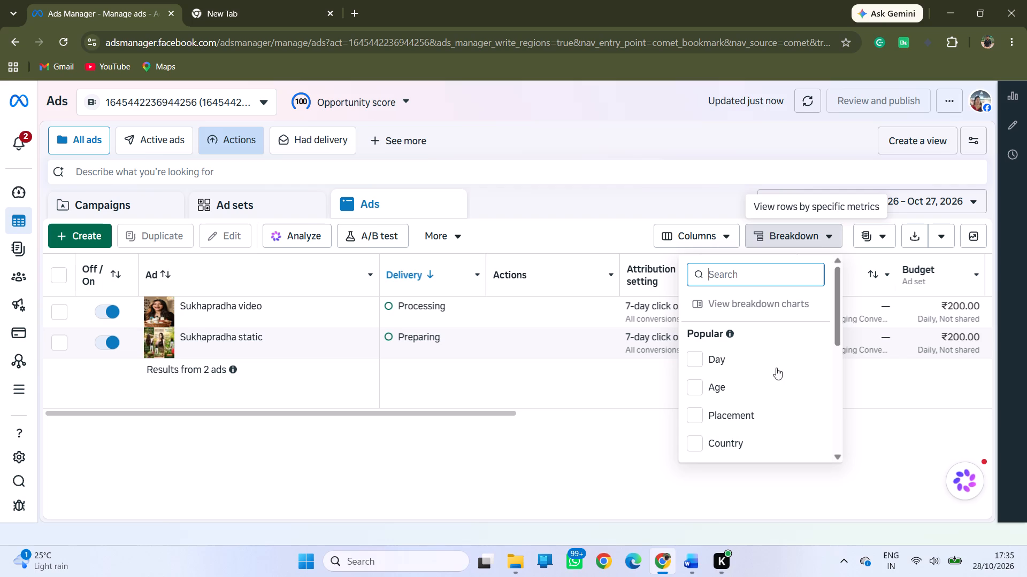
left_click(725, 230)
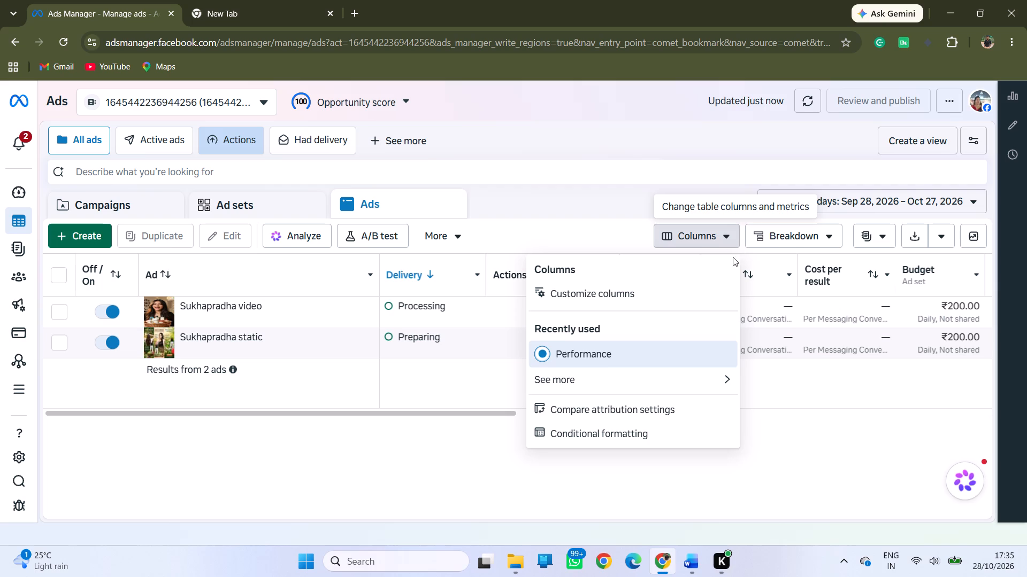
left_click(810, 439)
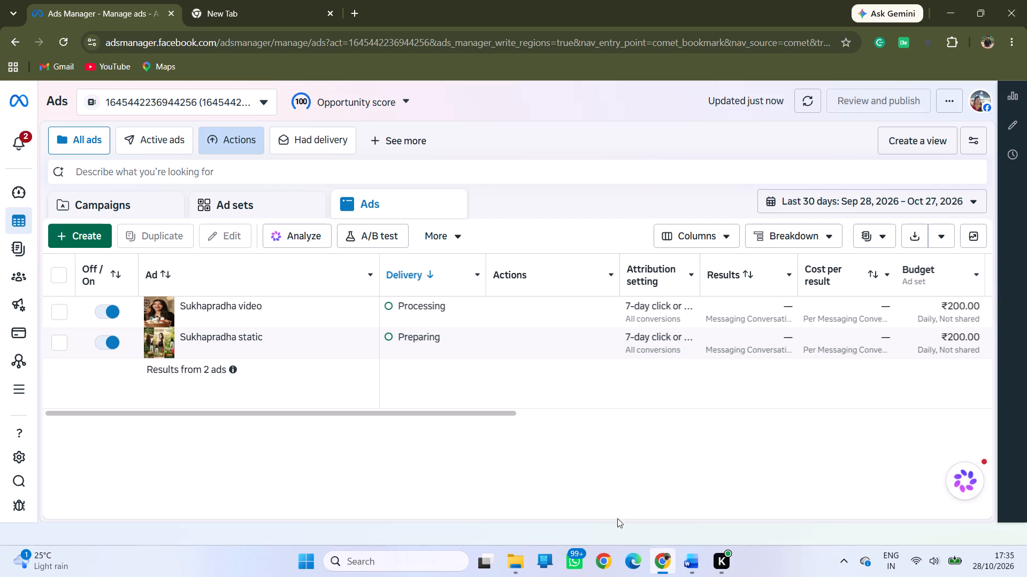
left_click(538, 480)
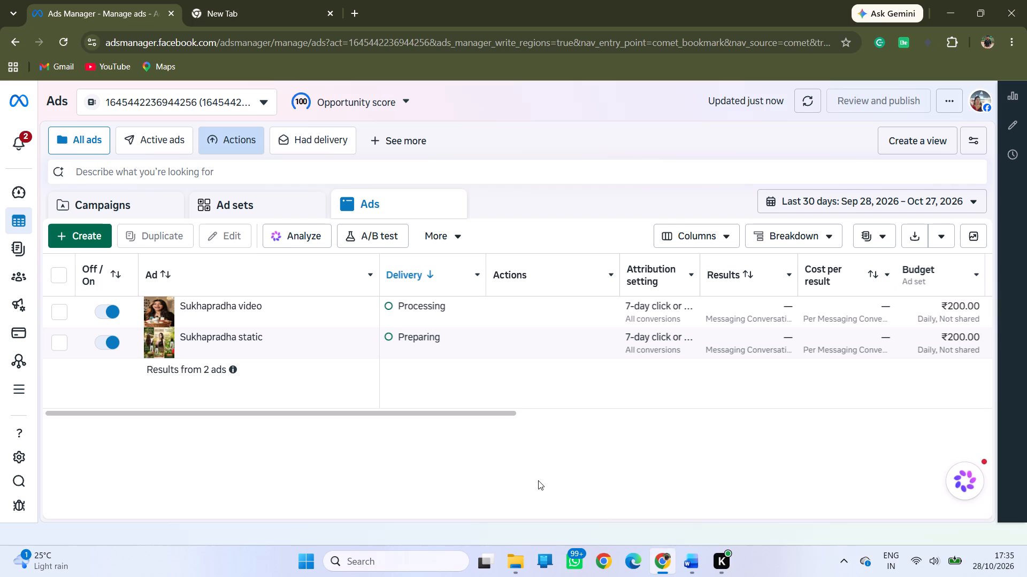
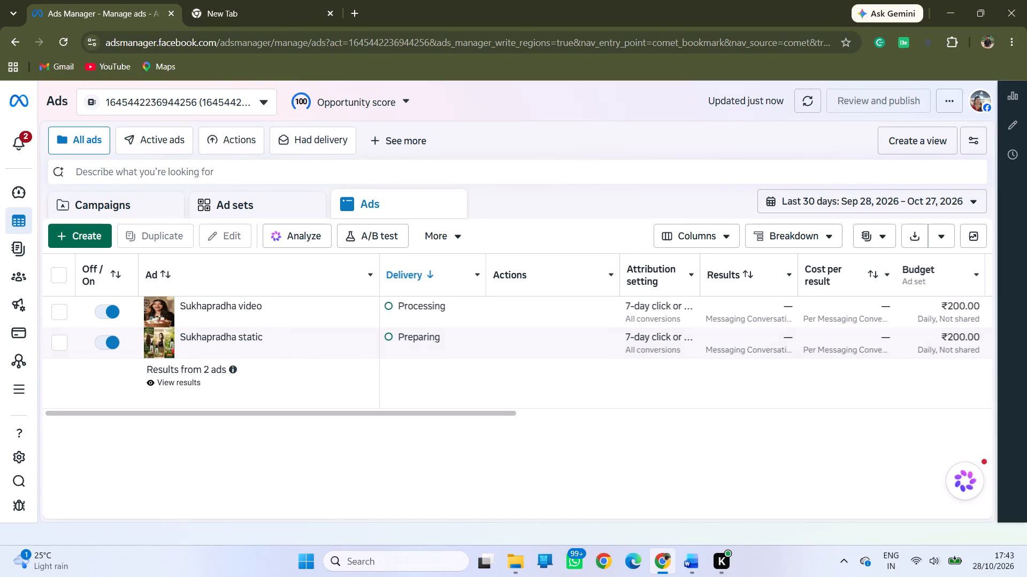
Review the Sukhapradha video and static ads' metric columns again, from Attribution setting through Ad set name.
scroll(768, 335, "left", 5)
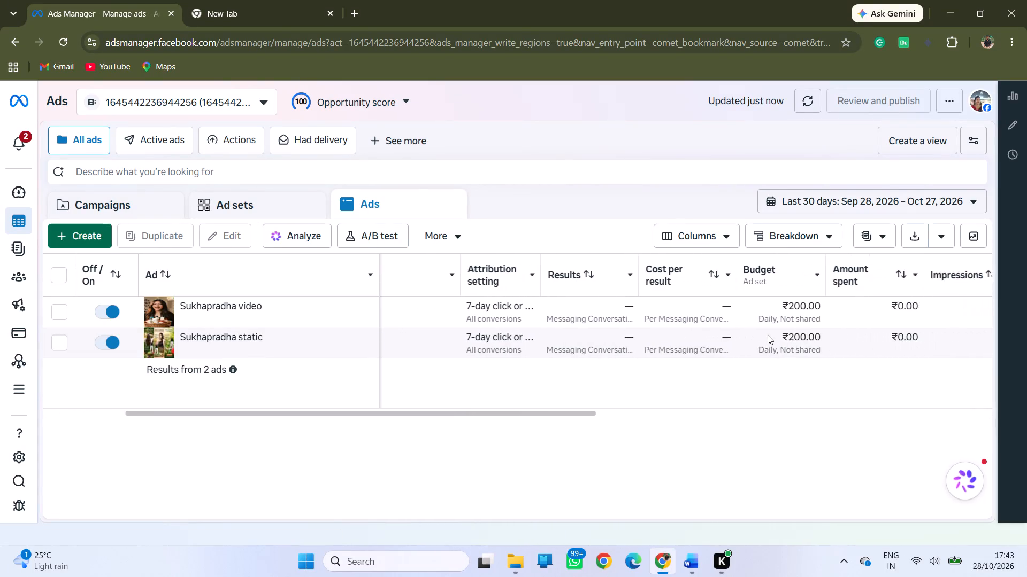
scroll(768, 335, "left", 6)
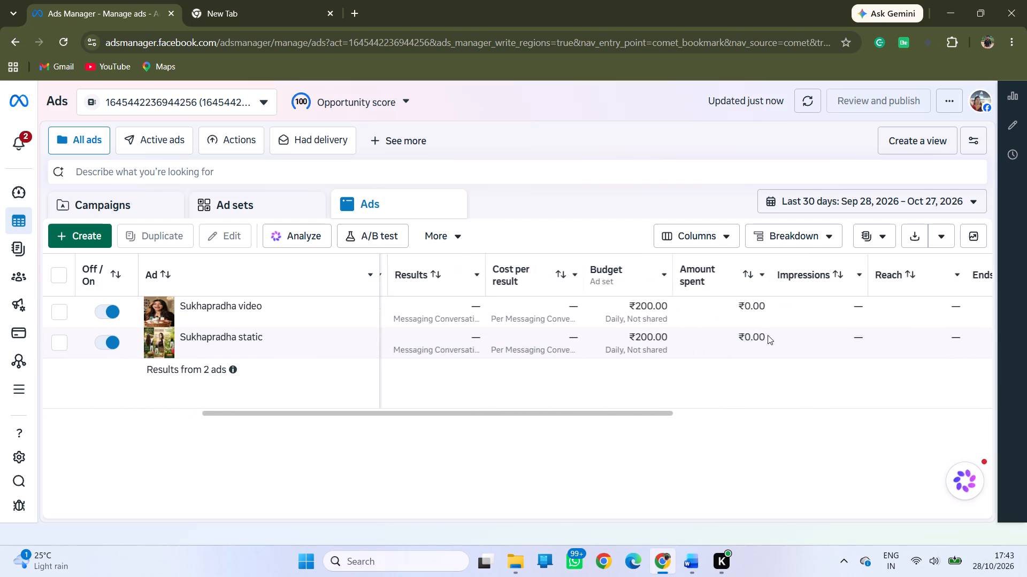
scroll(768, 335, "left", 12)
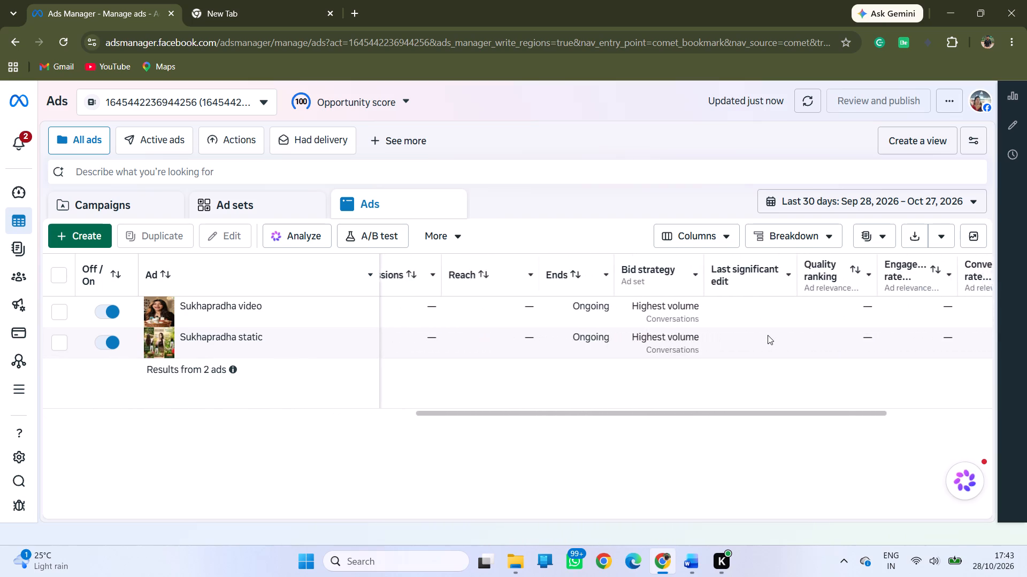
scroll(768, 335, "left", 10)
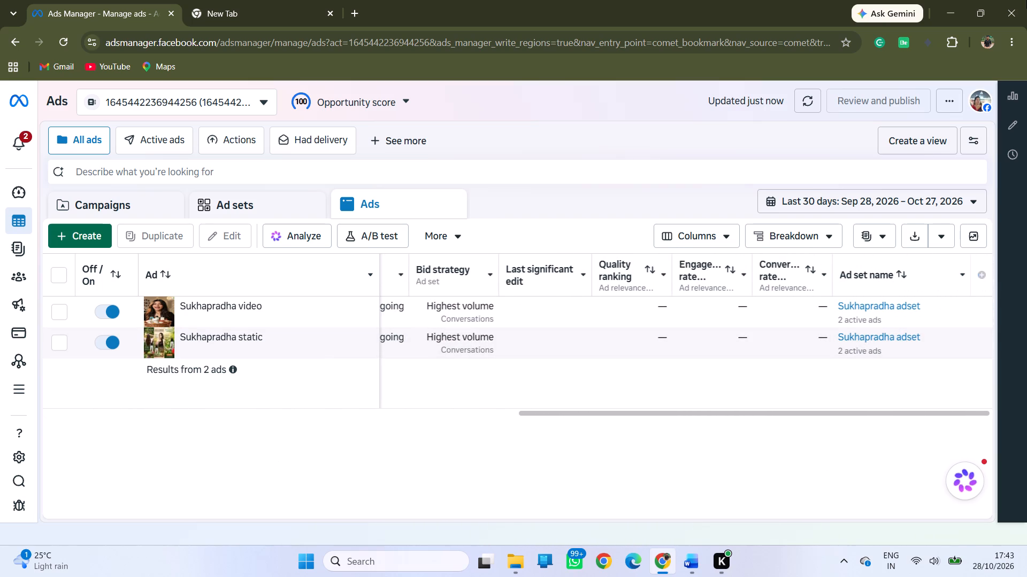
Check the Chatwait extension's earnings summary from the empty new tab and open its dashboard.
left_click(256, 5)
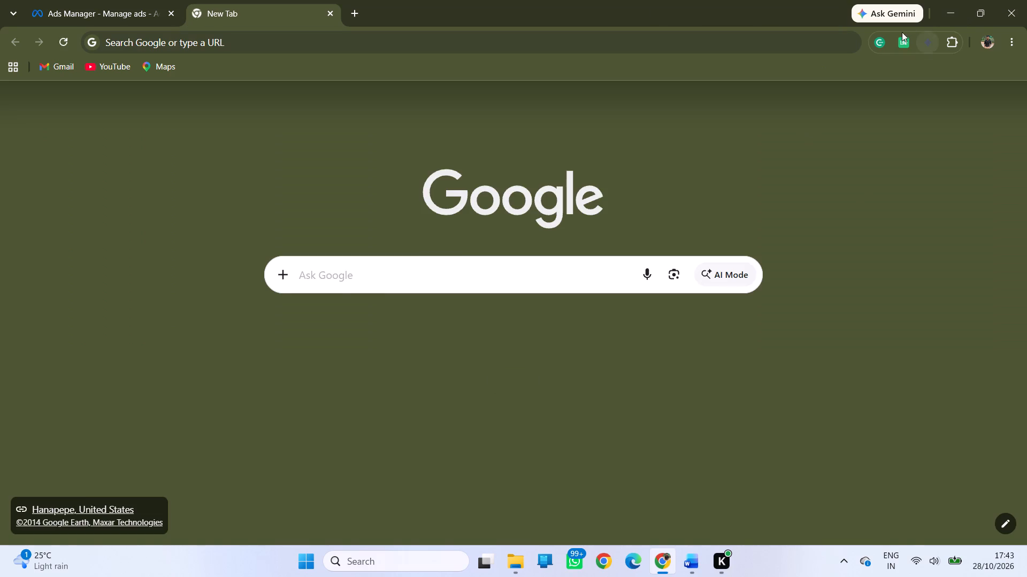
left_click(878, 40)
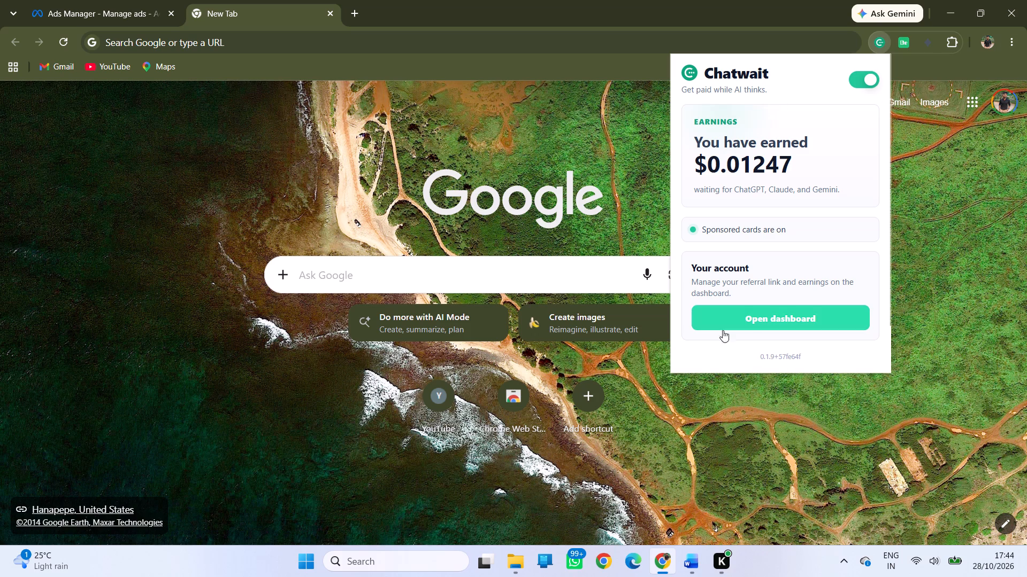
left_click(799, 324)
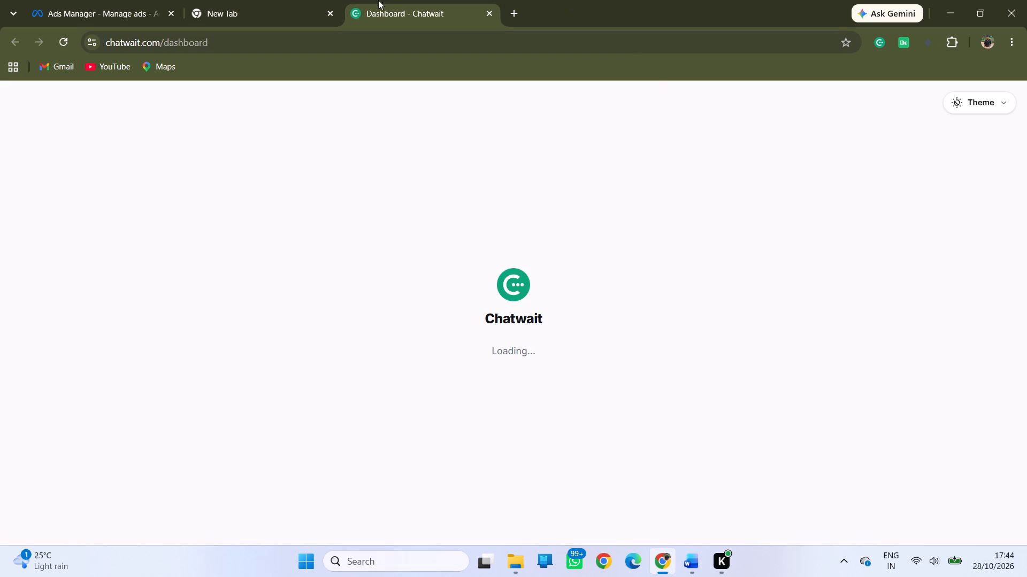
Close the empty New Tab page and return to the Chatwait dashboard.
left_click(251, 4)
left_click(84, 9)
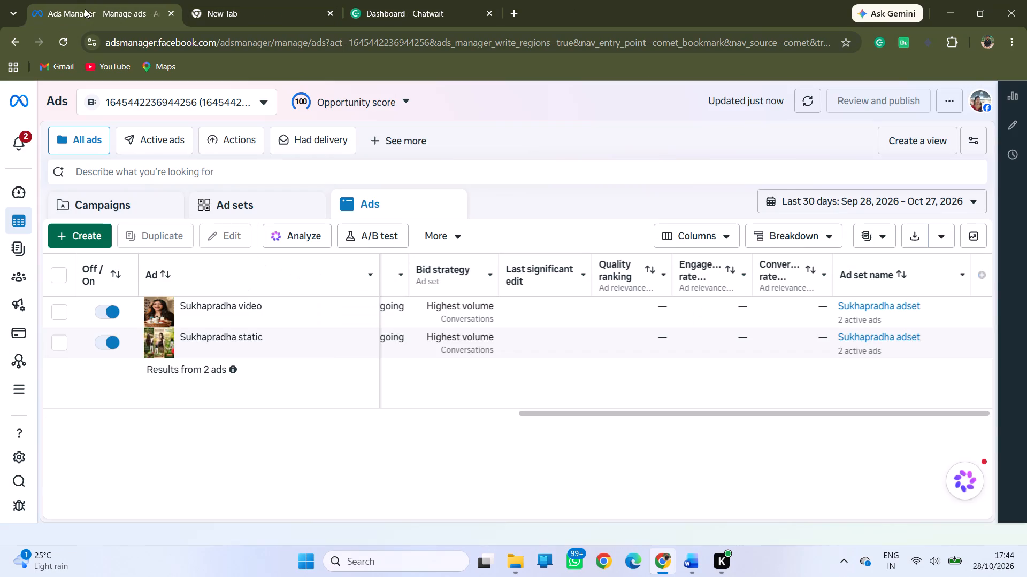
left_click(331, 13)
left_click(264, 8)
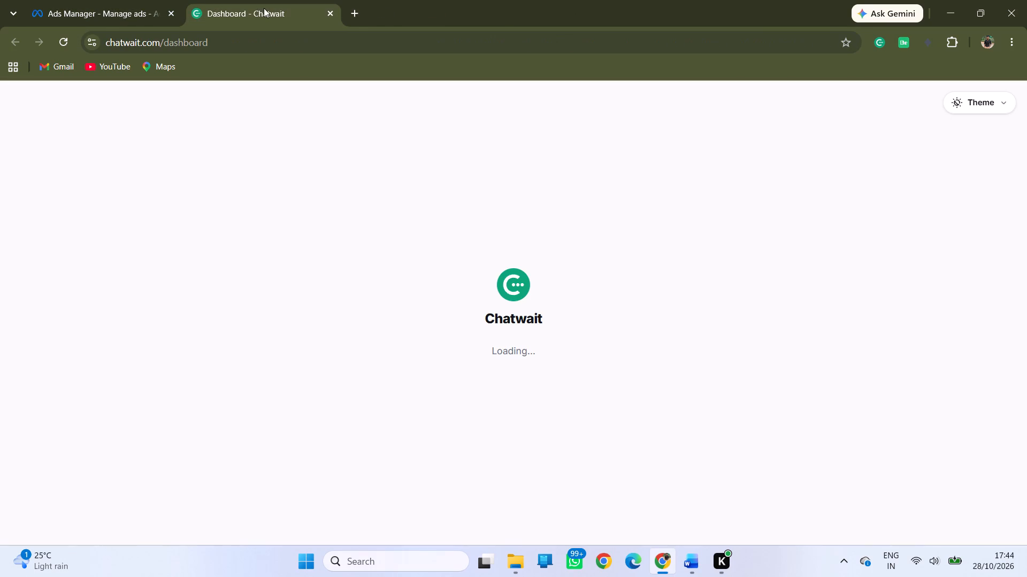
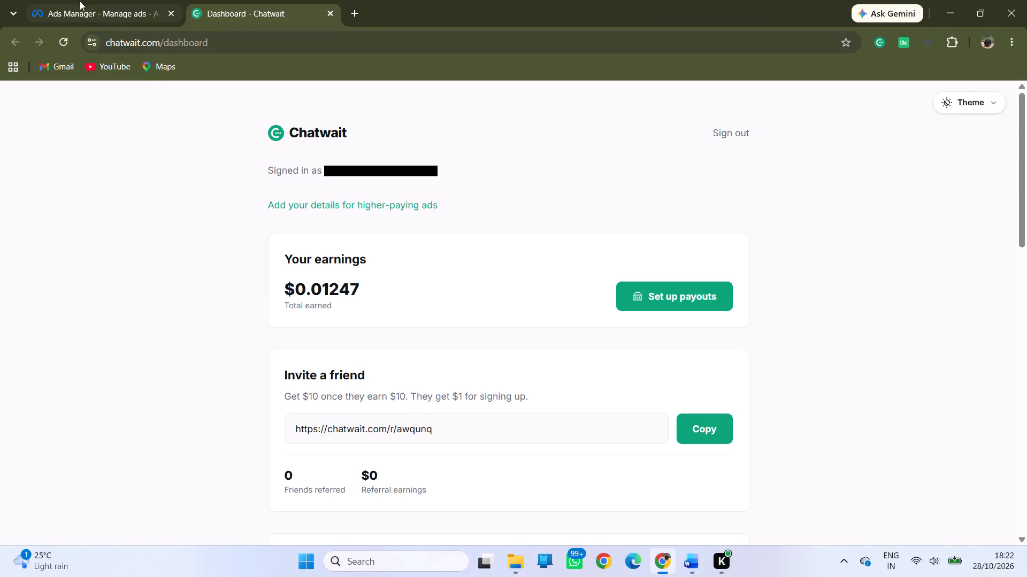
Return to Ads Manager and check the Sukhapradha video and static ads' columns from Ad set name back to Delivery.
left_click(78, 0)
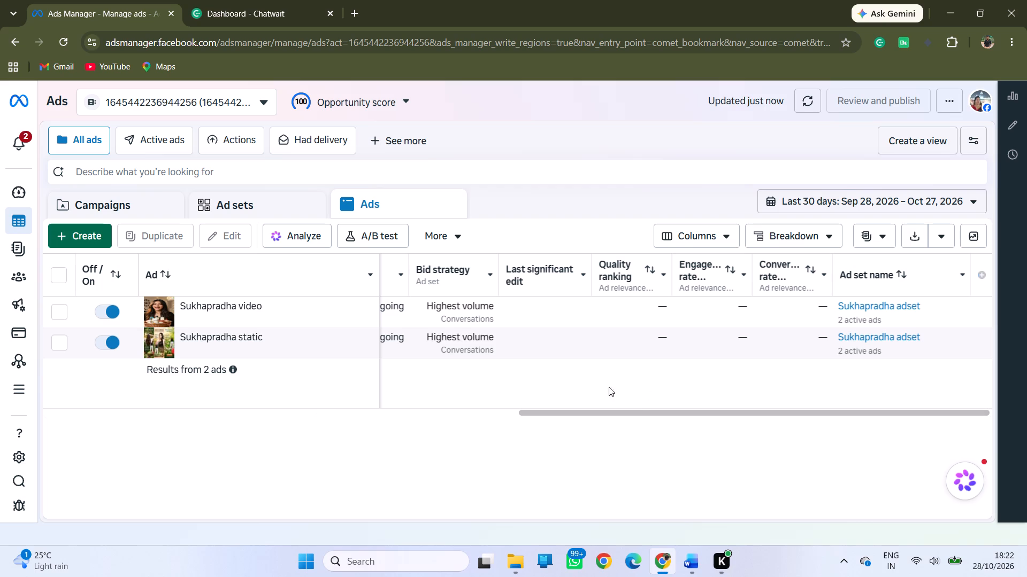
scroll(571, 375, "right", 7)
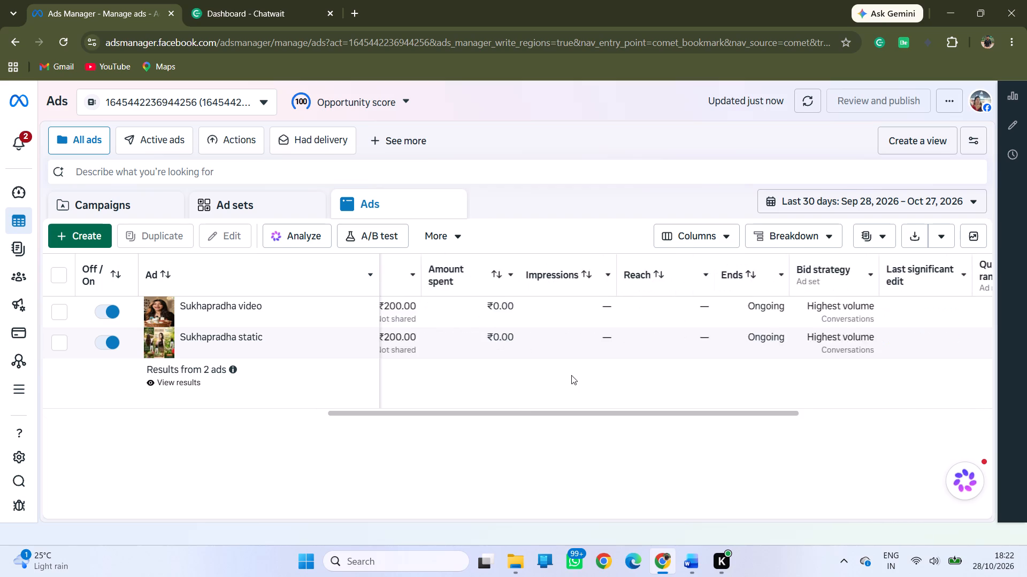
scroll(571, 375, "right", 11)
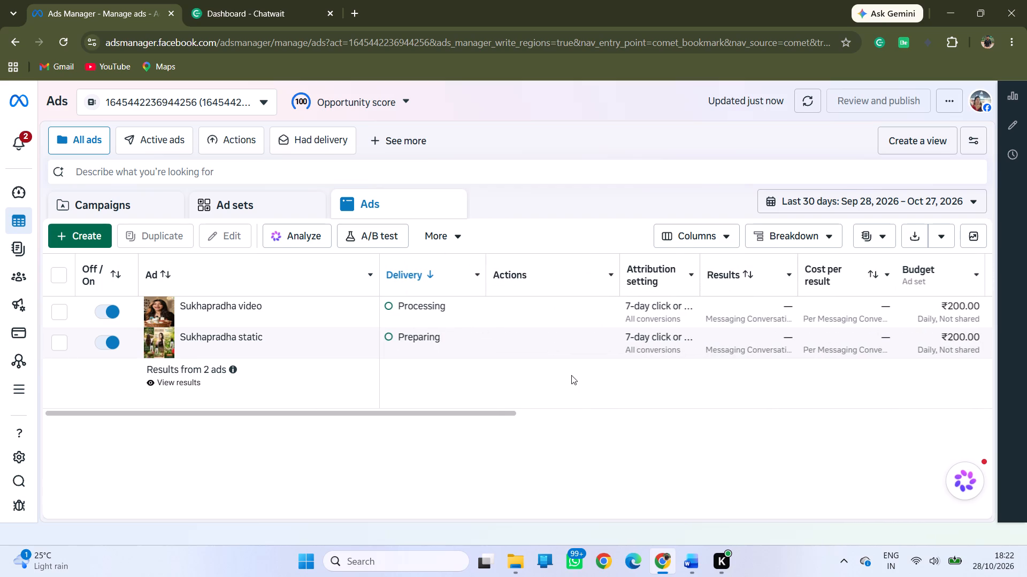
scroll(571, 375, "right", 3)
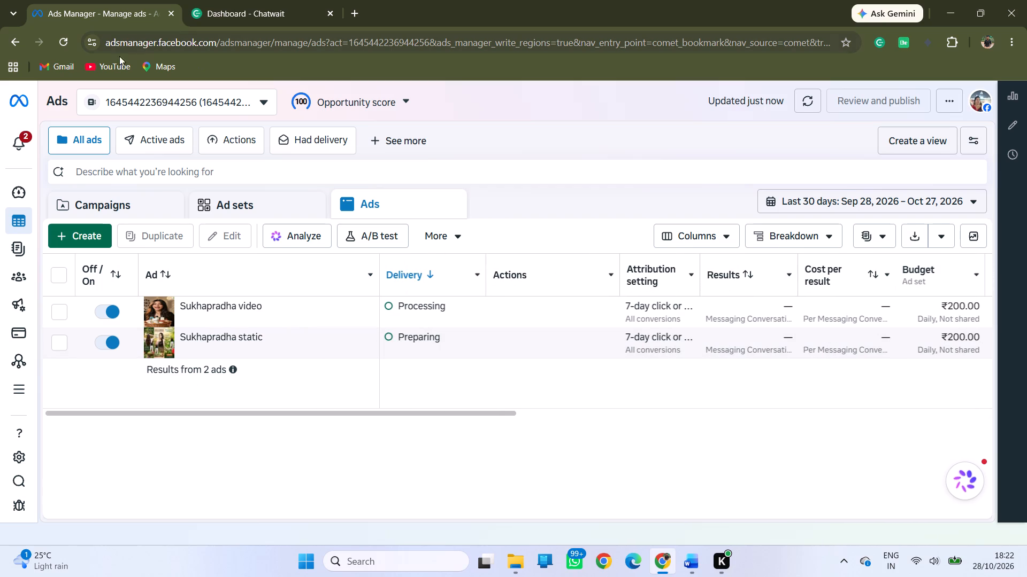
Reload the Ads Manager page to refresh the two Sukhapradha ads' delivery status.
left_click(67, 46)
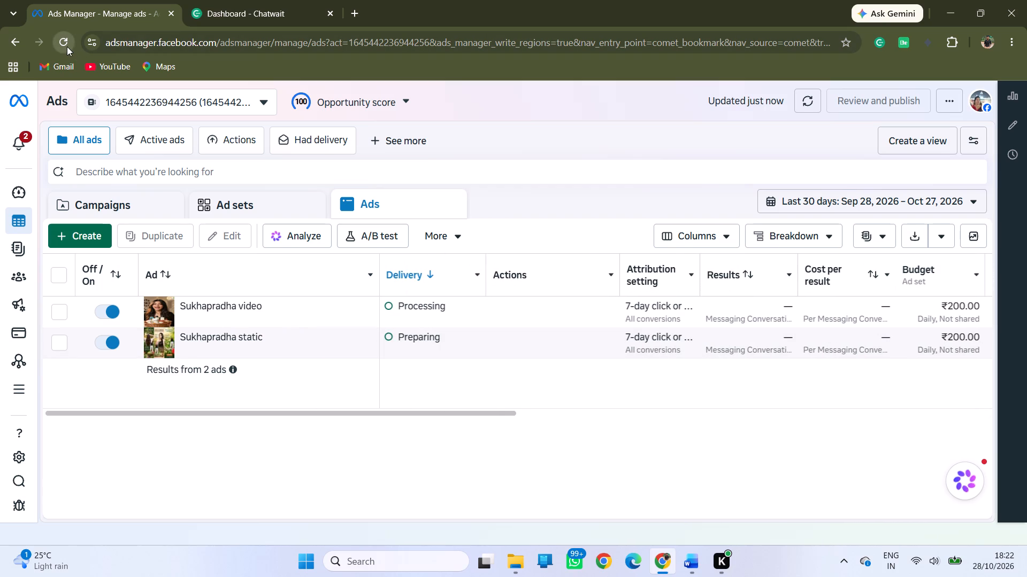